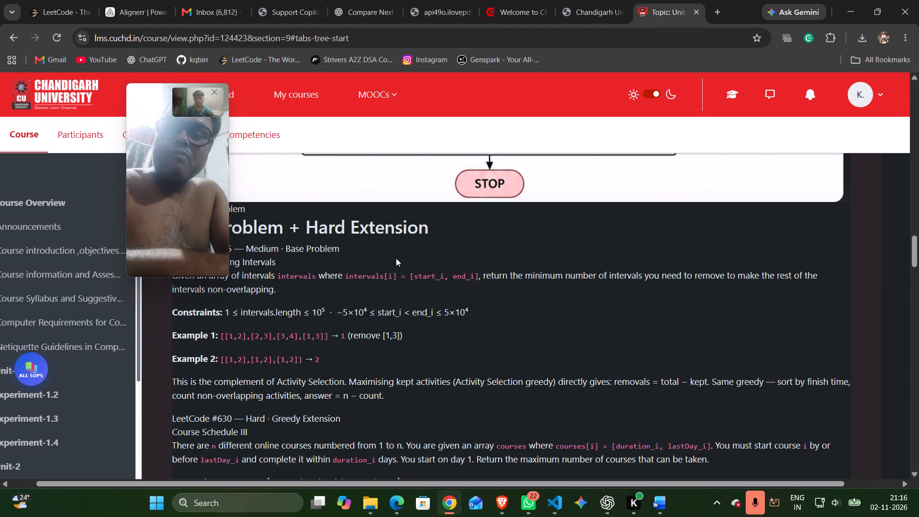
# Review the base problem and step-by-step instructions of Experiment-3.1.
pyautogui.scroll(1, 396, 258)
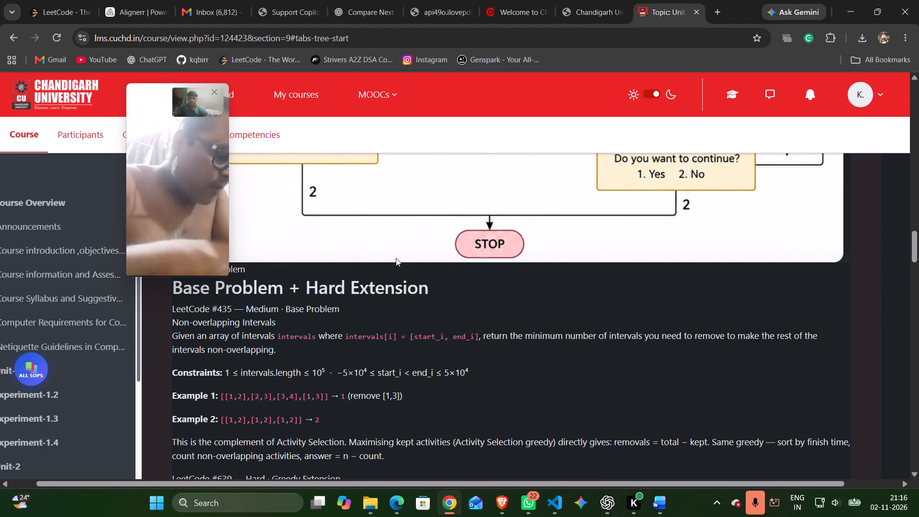
pyautogui.scroll(-3, 396, 258)
pyautogui.scroll(1, 396, 258)
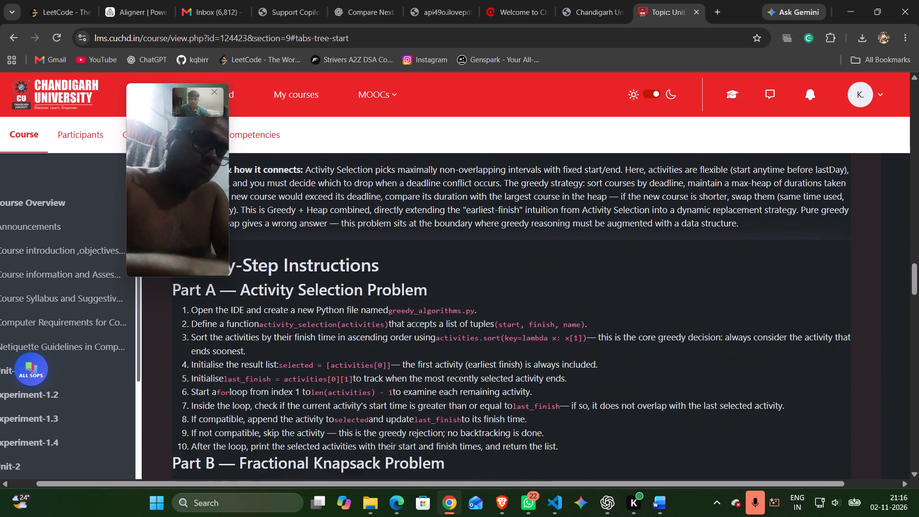
# Open Experiment-3.2 and read its objective, queue and deque theory, and LeetCode problems.
pyautogui.scroll(7, 396, 258)
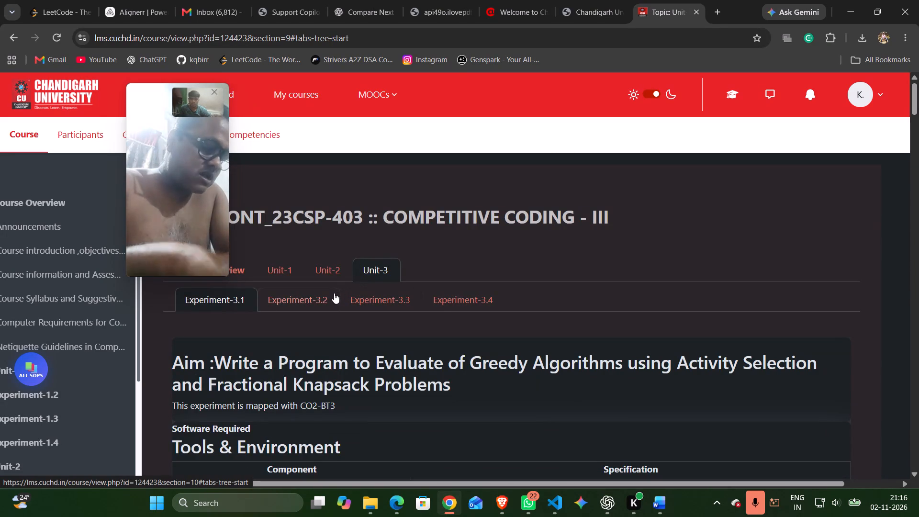
pyautogui.click(334, 293)
pyautogui.scroll(-1, 328, 339)
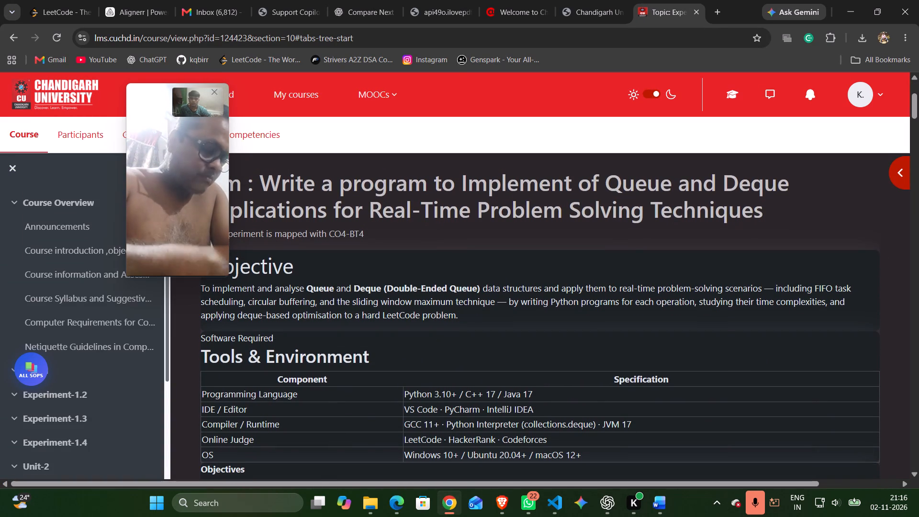
pyautogui.scroll(-6, 328, 339)
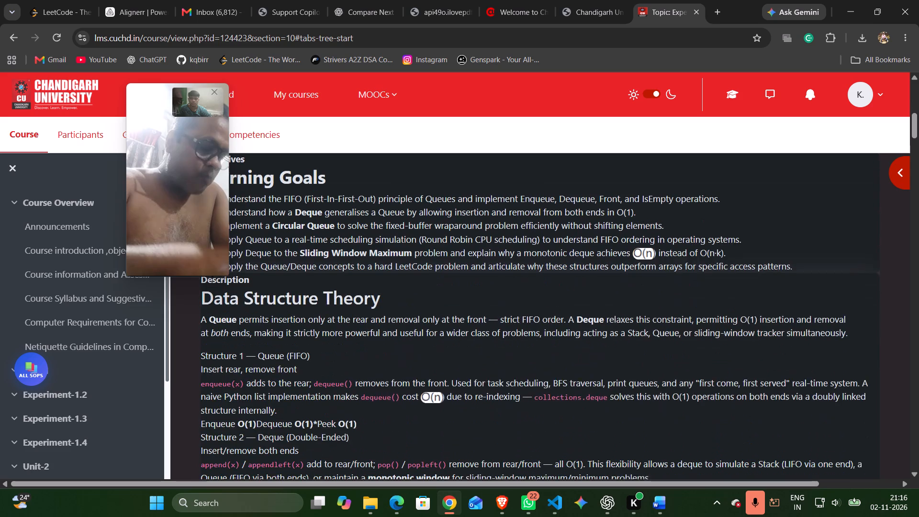
pyautogui.scroll(-2, 328, 339)
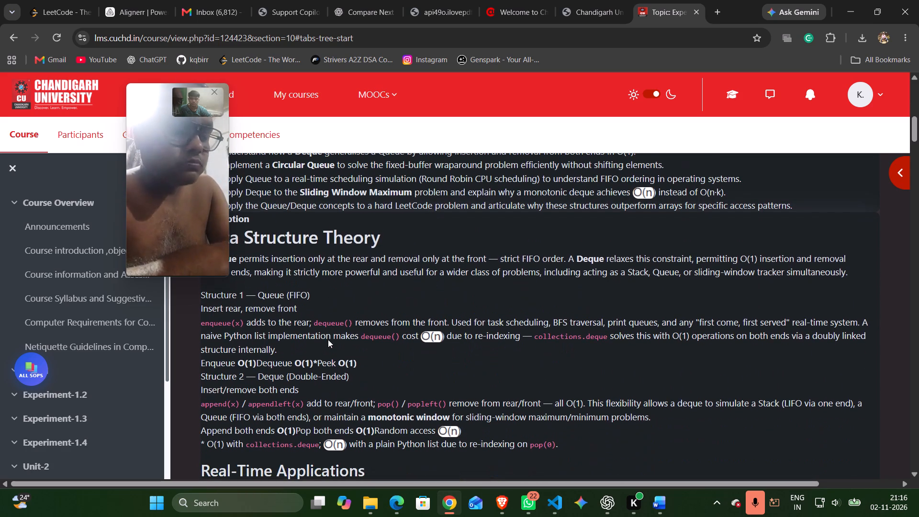
pyautogui.scroll(-5, 328, 339)
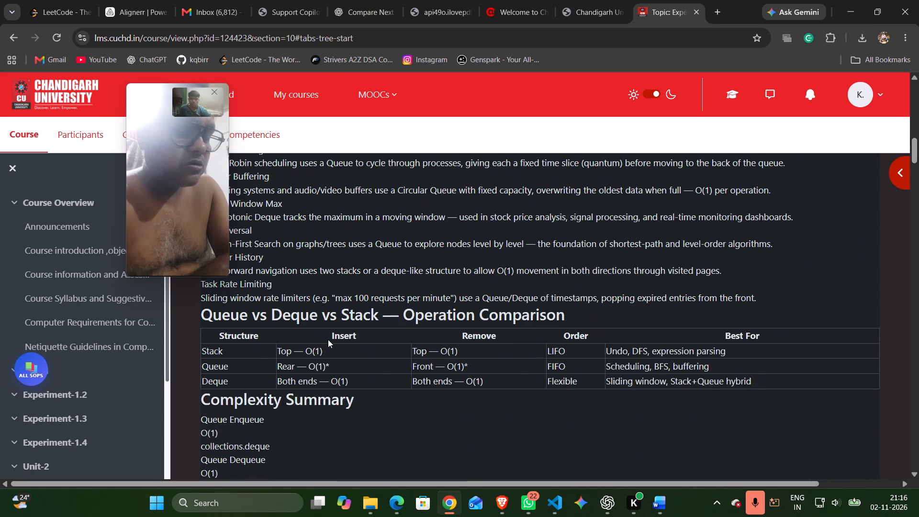
pyautogui.scroll(-5, 328, 339)
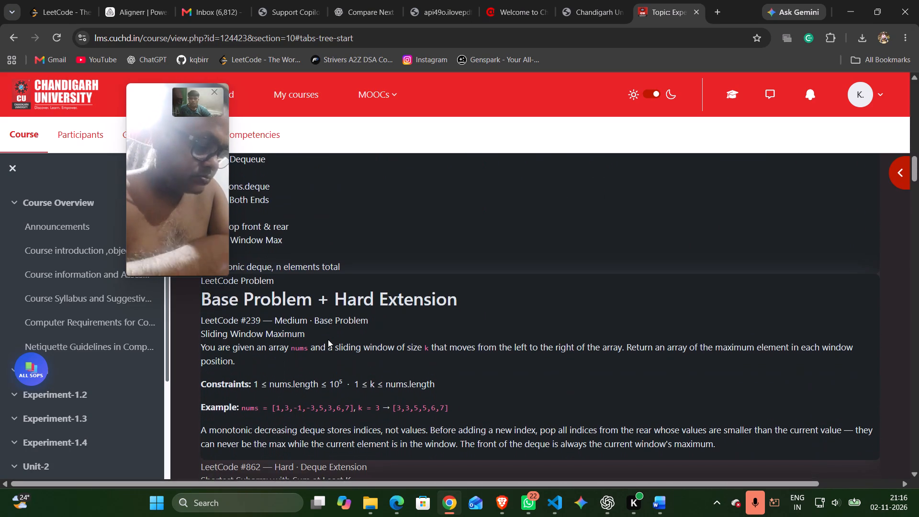
pyautogui.scroll(-1, 328, 339)
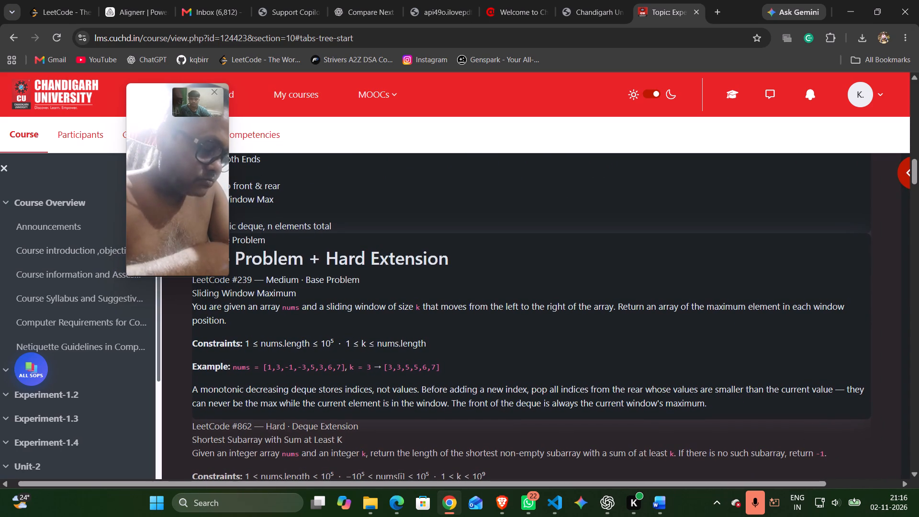
pyautogui.scroll(-2, 328, 339)
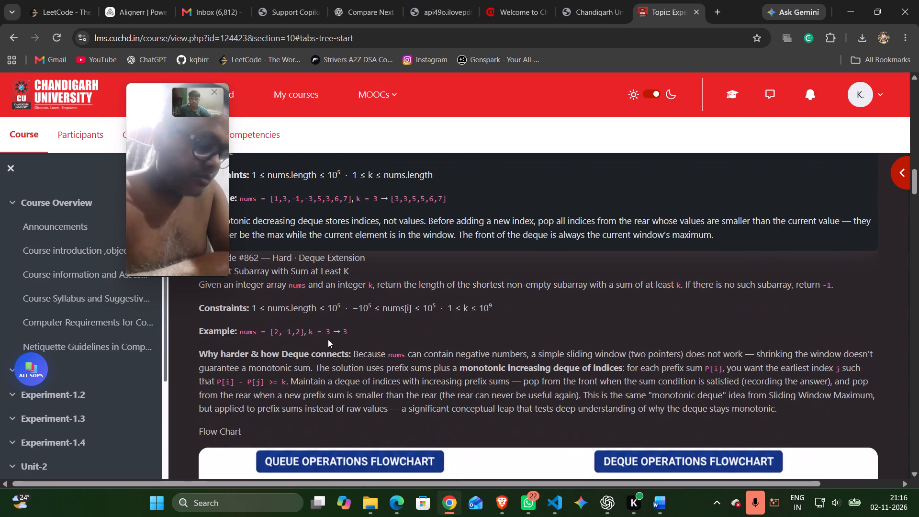
# Open Experiment-3.3 and read its LIS and Trie learning goals, theory, complexity comparison and LeetCode problems.
pyautogui.scroll(8, 328, 339)
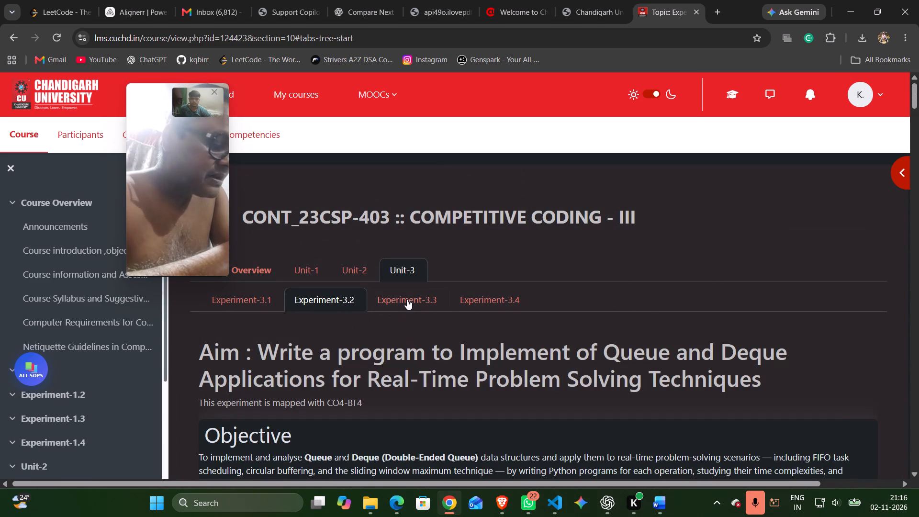
pyautogui.click(407, 299)
pyautogui.scroll(-2, 368, 337)
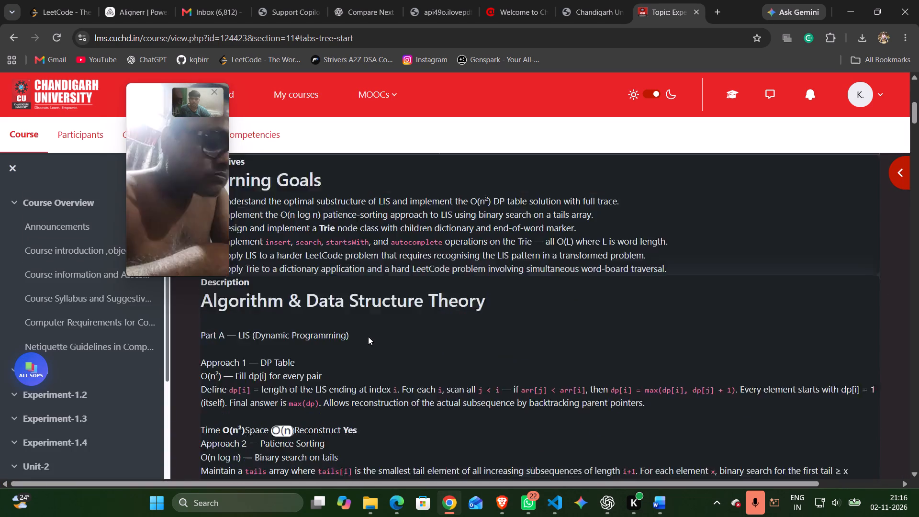
pyautogui.scroll(-1, 368, 337)
pyautogui.scroll(2, 368, 337)
pyautogui.scroll(-1, 368, 337)
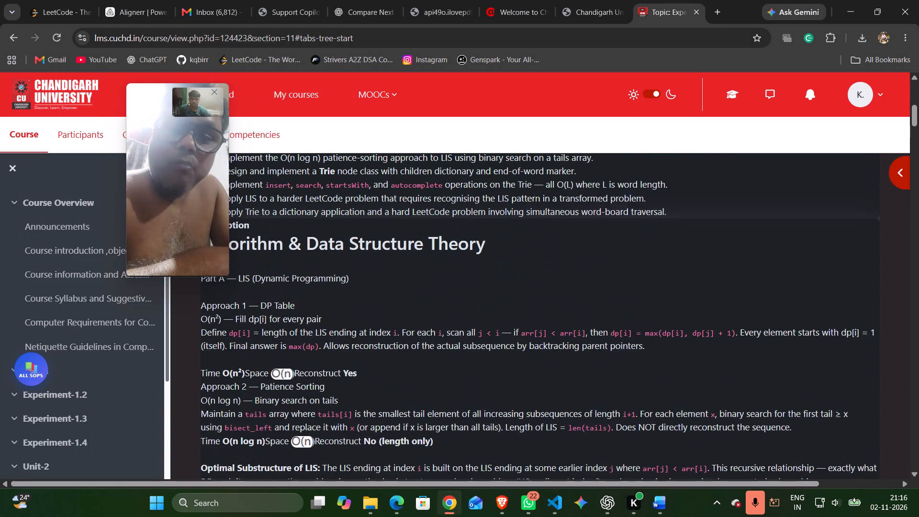
pyautogui.scroll(-7, 368, 337)
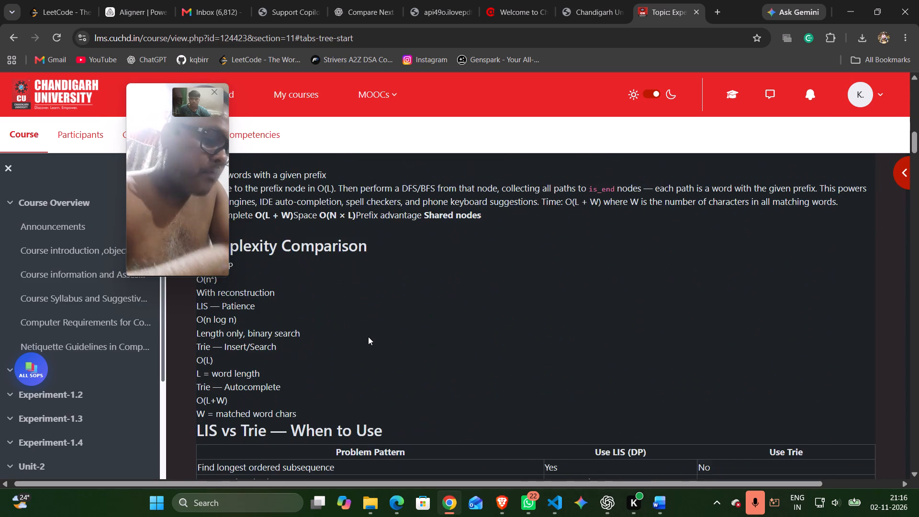
pyautogui.scroll(-8, 368, 337)
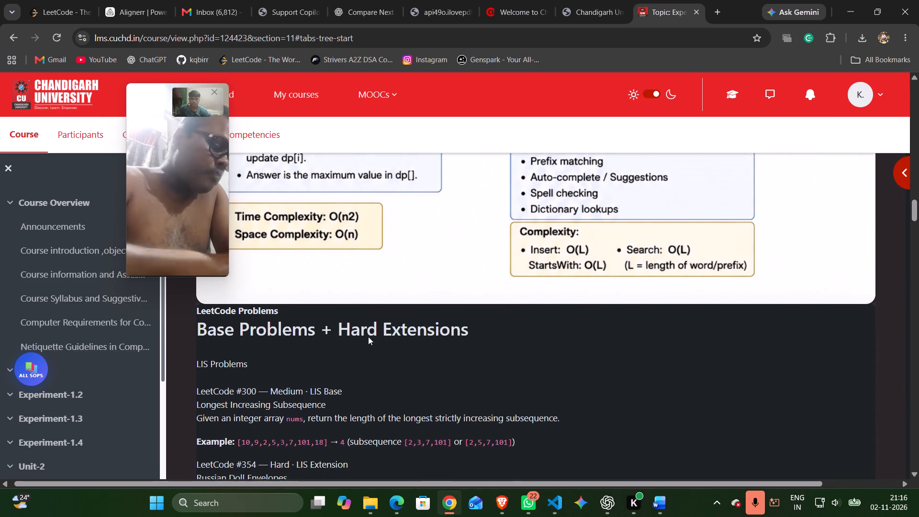
# Open Experiment-3.4 to check its content.
pyautogui.scroll(7, 368, 337)
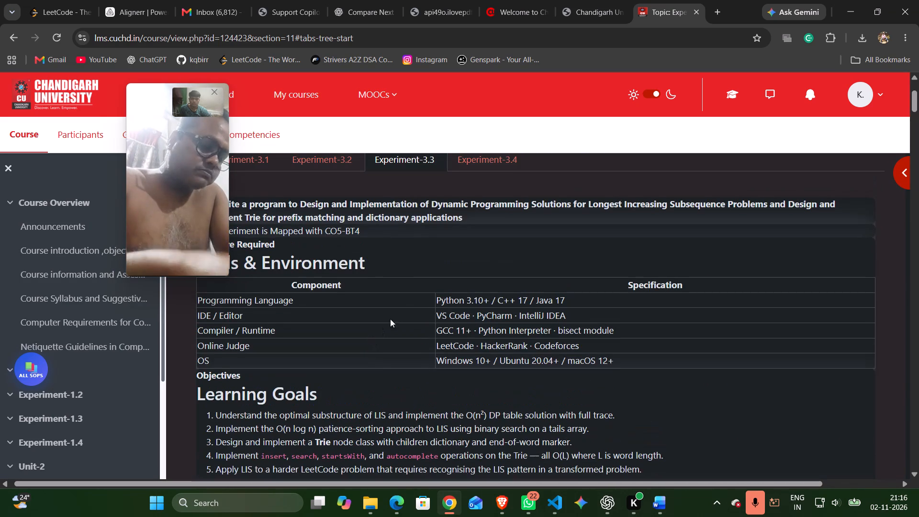
pyautogui.scroll(1, 397, 311)
pyautogui.click(465, 277)
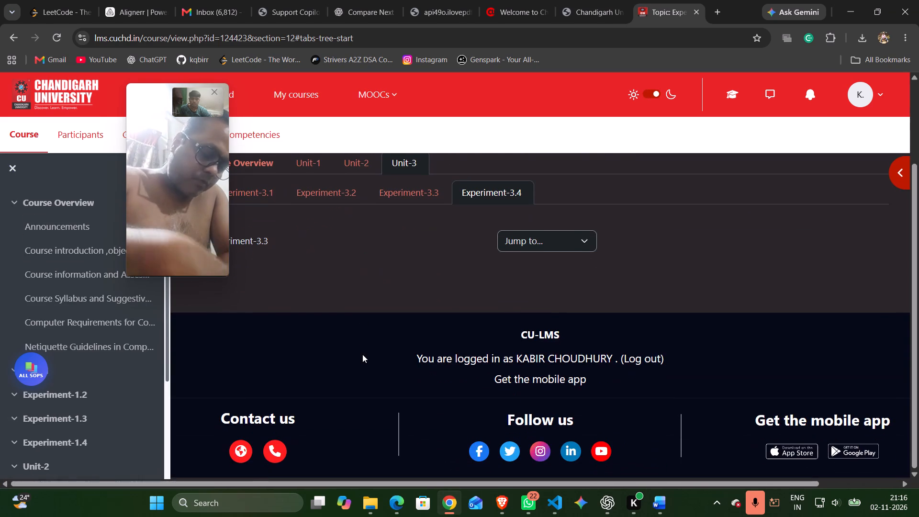
# Return to Experiment-3.1 and view its aim, objectives and algorithm theory.
pyautogui.click(270, 192)
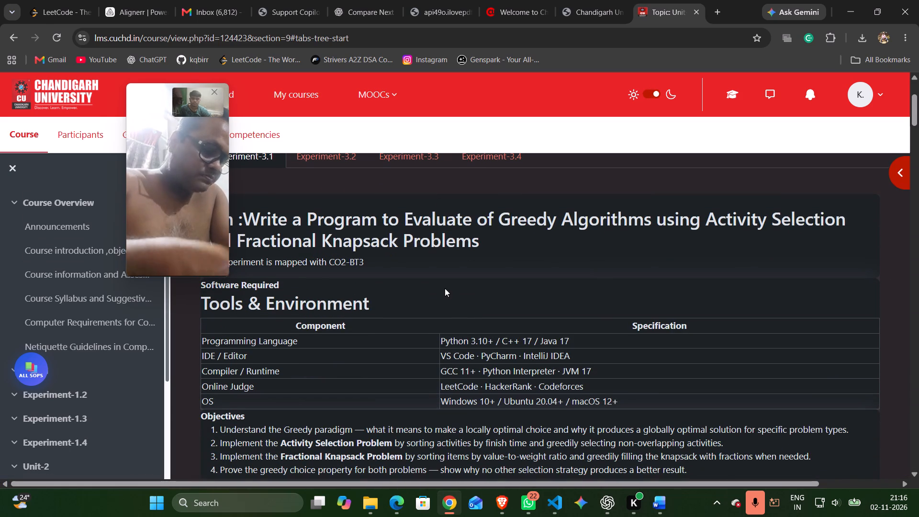
pyautogui.scroll(-1, 456, 219)
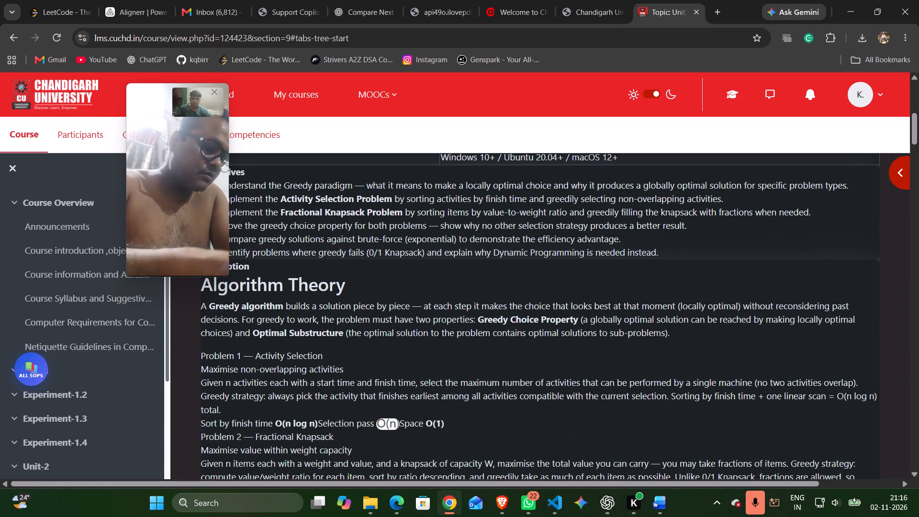
# Switch to the Experiment 2.2 report in Word and enable editing.
pyautogui.click(656, 496)
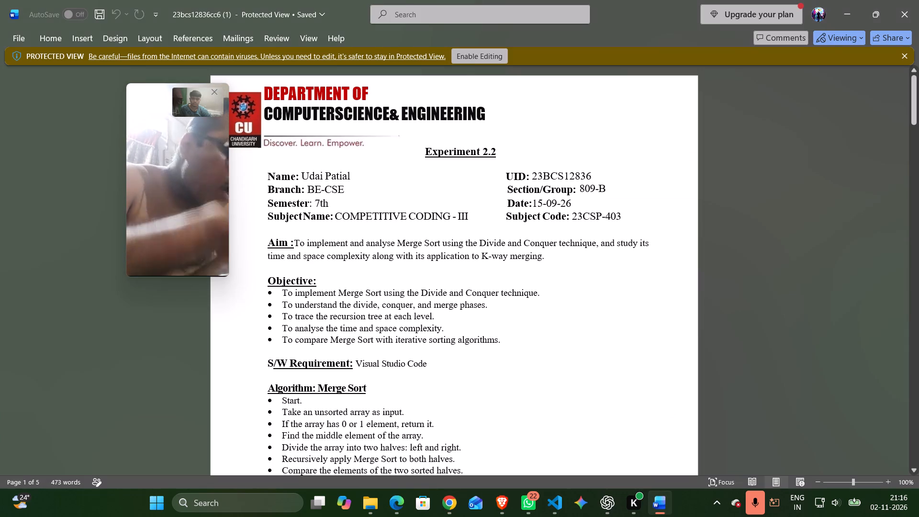
pyautogui.click(470, 56)
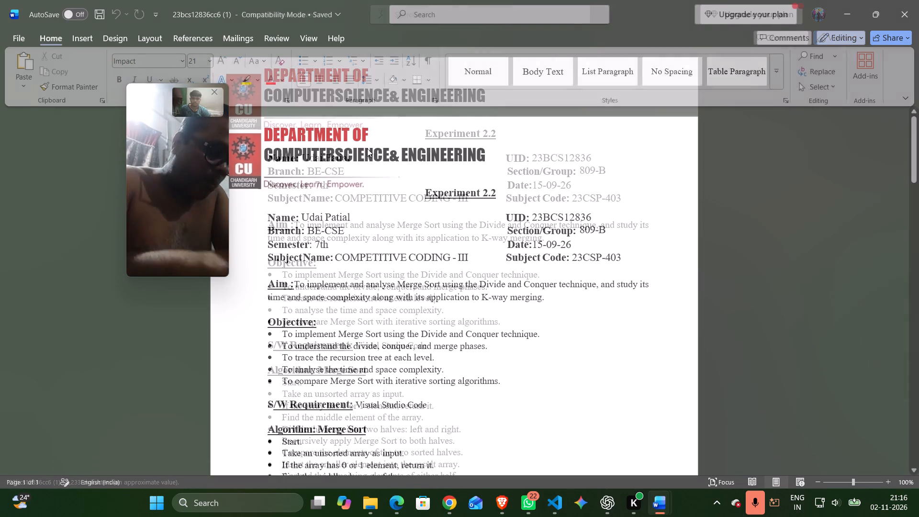
# Replace the student name on the report's Name line with the new student's first name.
pyautogui.click(361, 211)
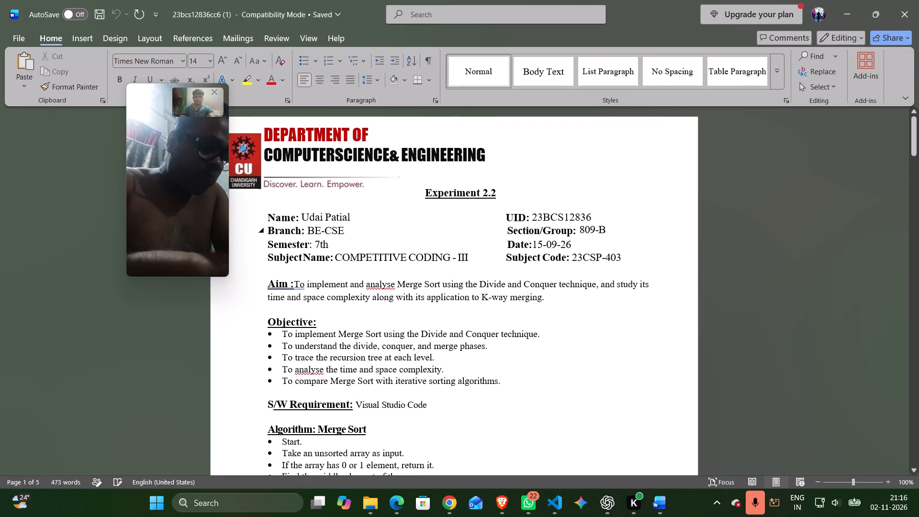
pyautogui.press('BackSpace')
pyautogui.press('BackSpace')
pyautogui.press('BackSpace')
pyautogui.press('BackSpace')
pyautogui.press('BackSpace')
pyautogui.press('BackSpace')
pyautogui.press('BackSpace')
pyautogui.press('BackSpace')
pyautogui.press('BackSpace')
pyautogui.press('BackSpace')
pyautogui.press('BackSpace')
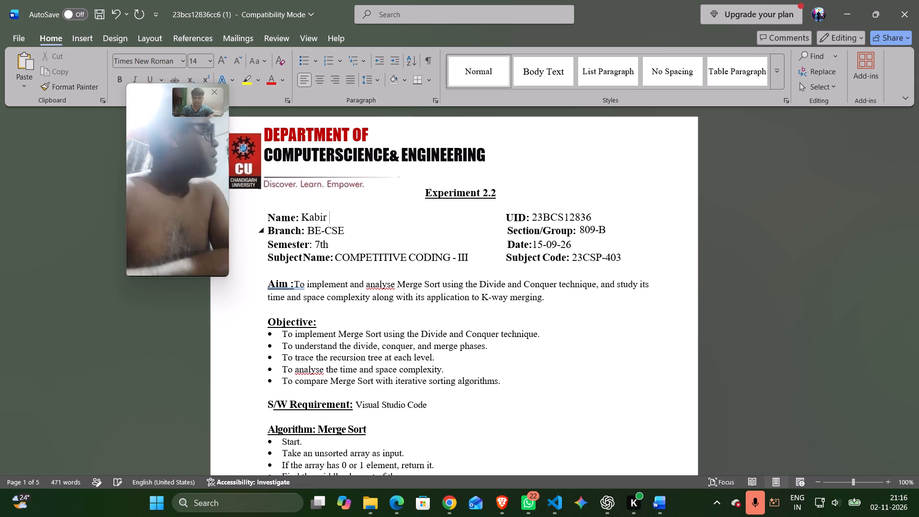
# Replace the last two digits of the UID with those of the new student's UID.
pyautogui.click(597, 213)
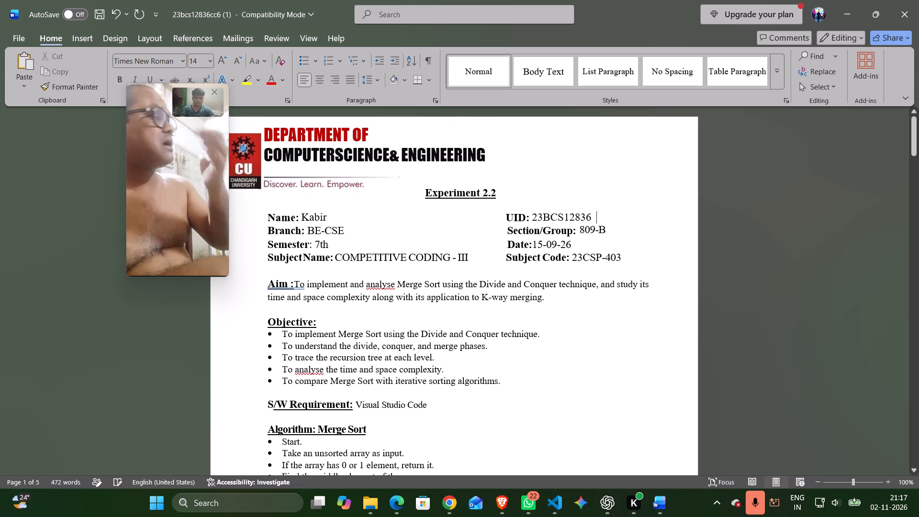
pyautogui.press('Left')
pyautogui.press('BackSpace')
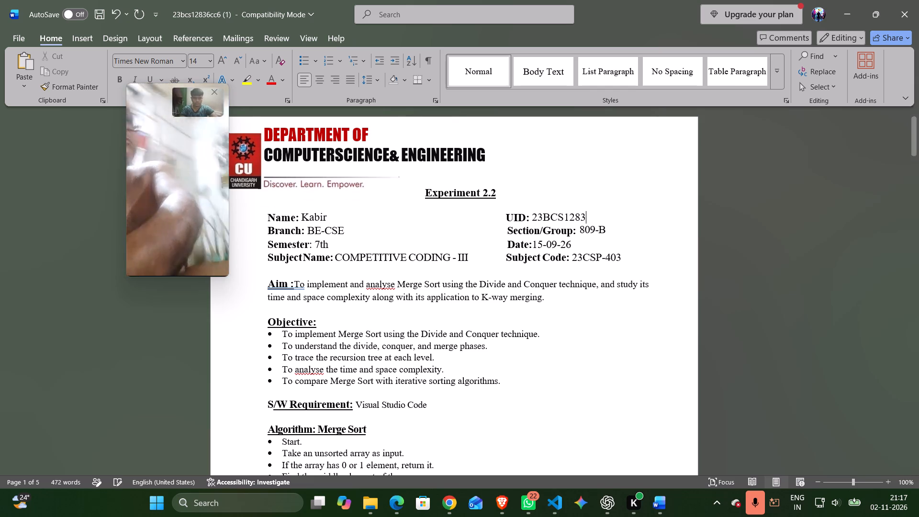
pyautogui.press('BackSpace')
pyautogui.write('20')
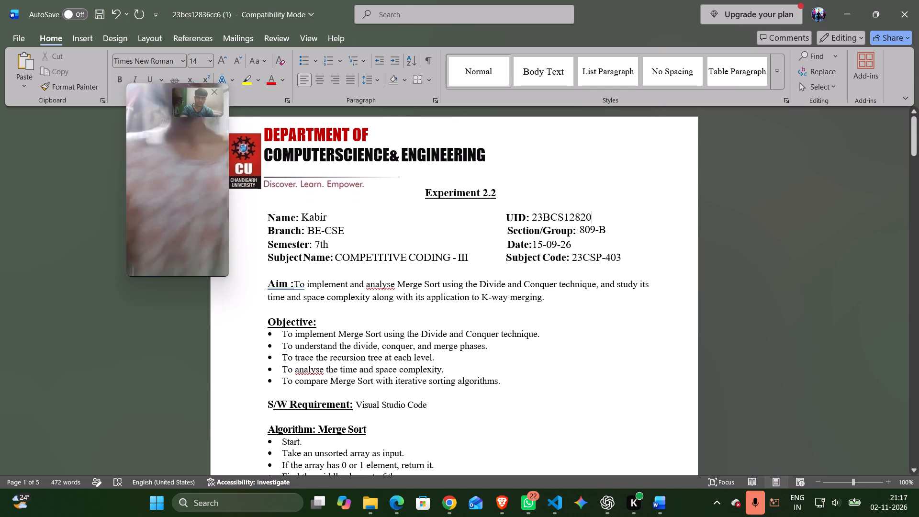
# Look up October 2026 in the system calendar and set the report's Date to 27-10-26.
pyautogui.click(537, 267)
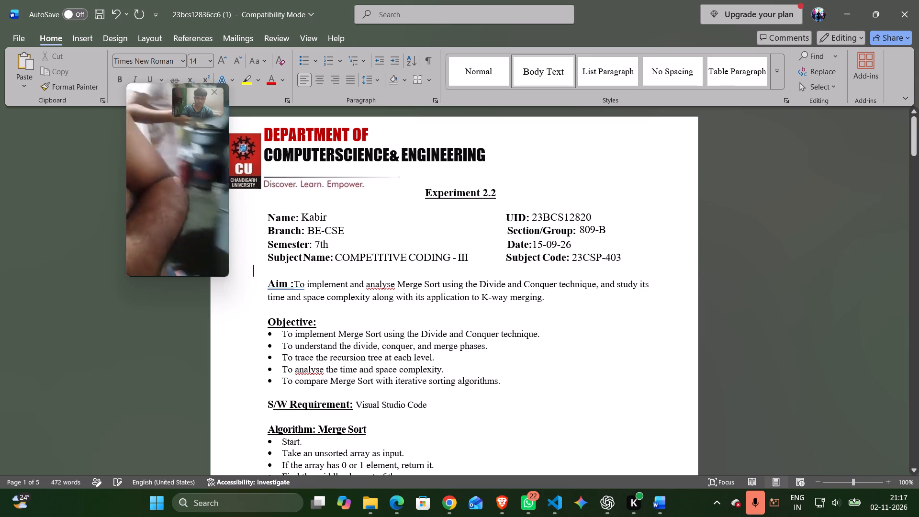
pyautogui.click(881, 506)
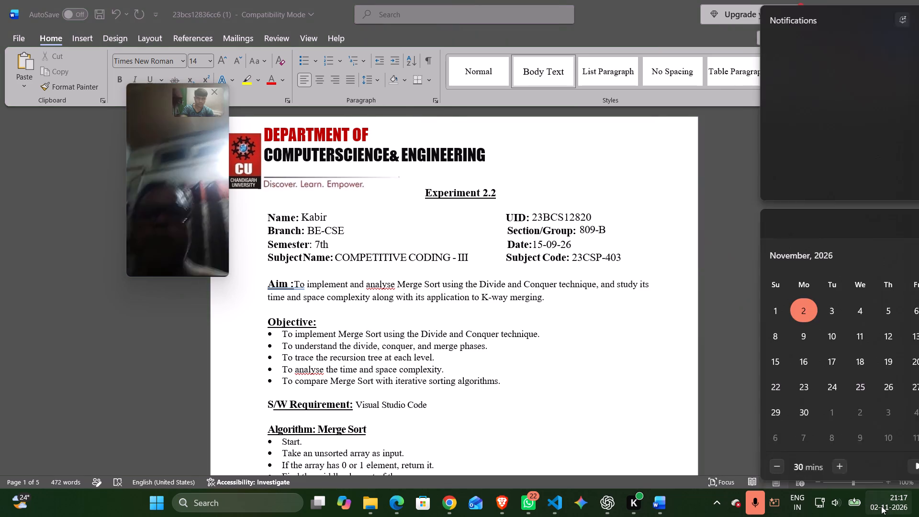
pyautogui.click(869, 254)
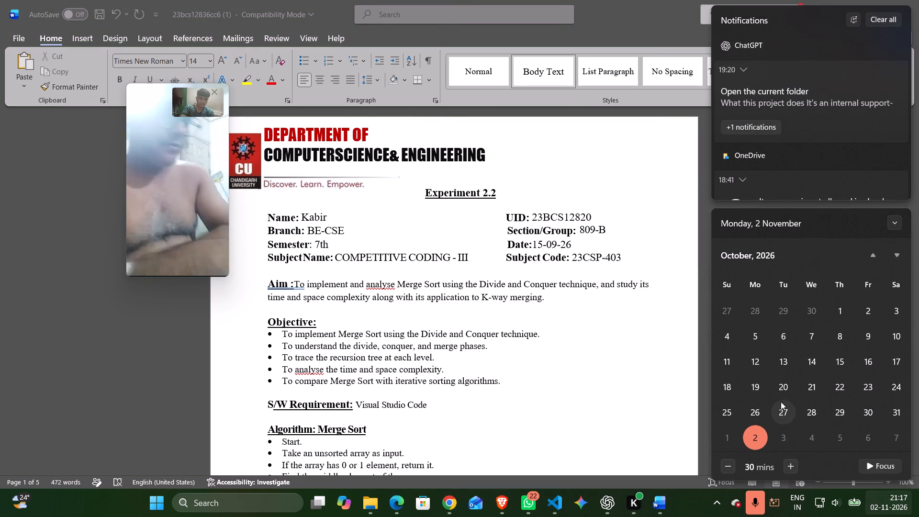
pyautogui.click(541, 243)
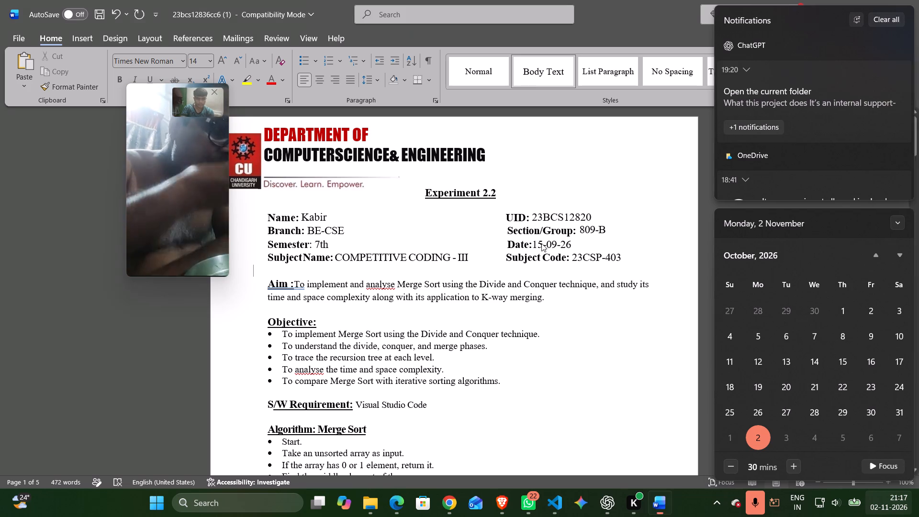
pyautogui.click(541, 243)
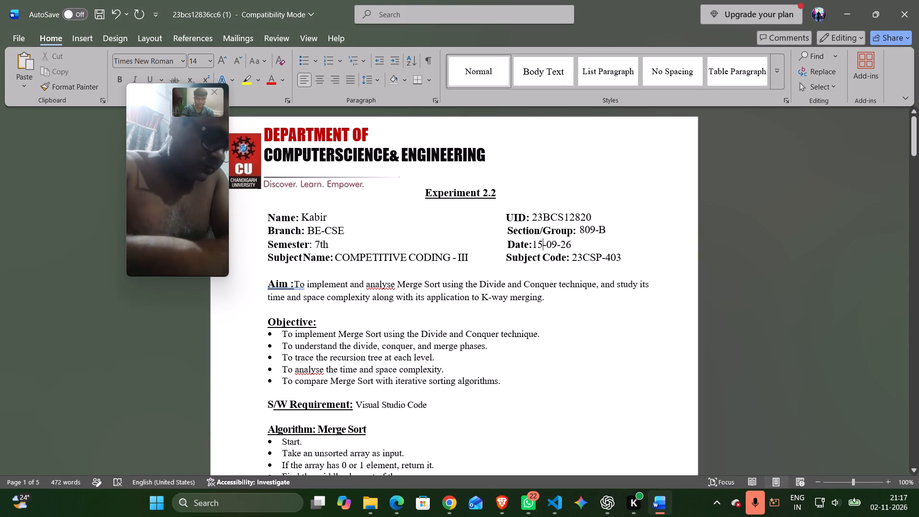
pyautogui.press('BackSpace')
pyautogui.press('BackSpace')
pyautogui.write('27')
pyautogui.press('Right')
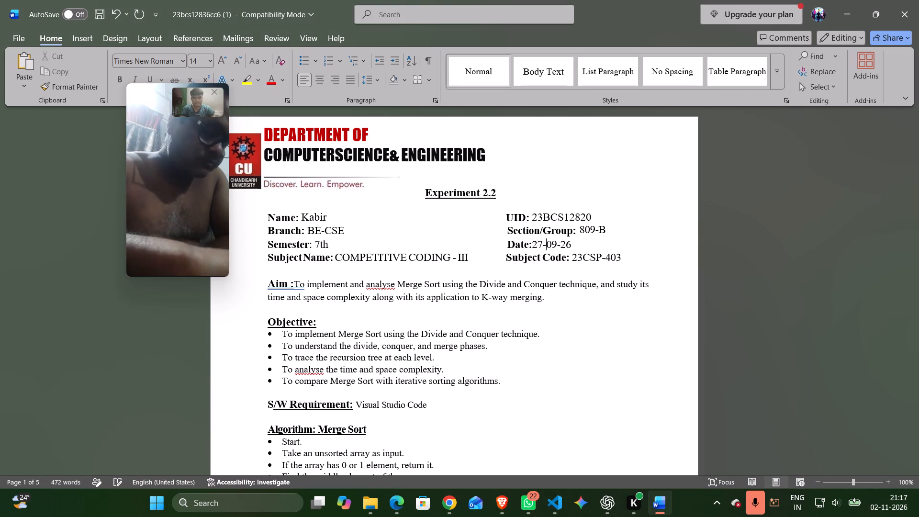
pyautogui.press('Right')
pyautogui.press('Right')
pyautogui.press('BackSpace')
pyautogui.press('BackSpace')
pyautogui.write('10')
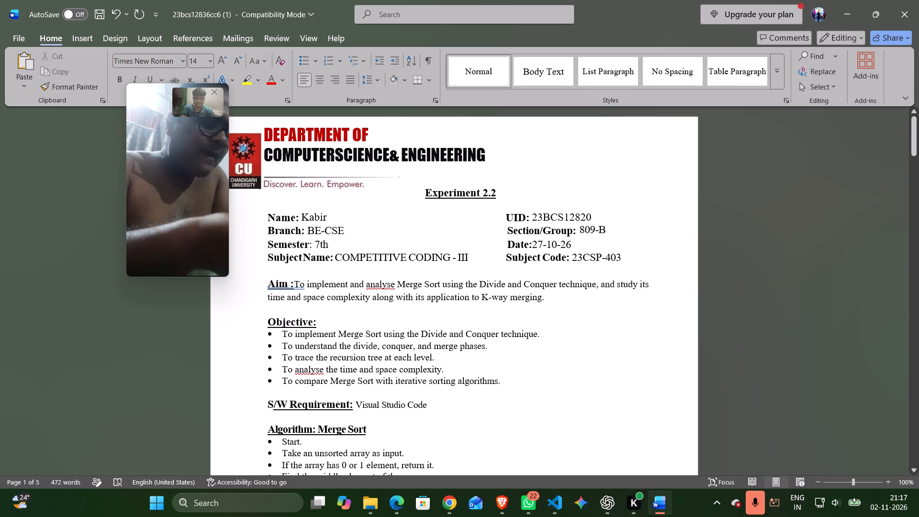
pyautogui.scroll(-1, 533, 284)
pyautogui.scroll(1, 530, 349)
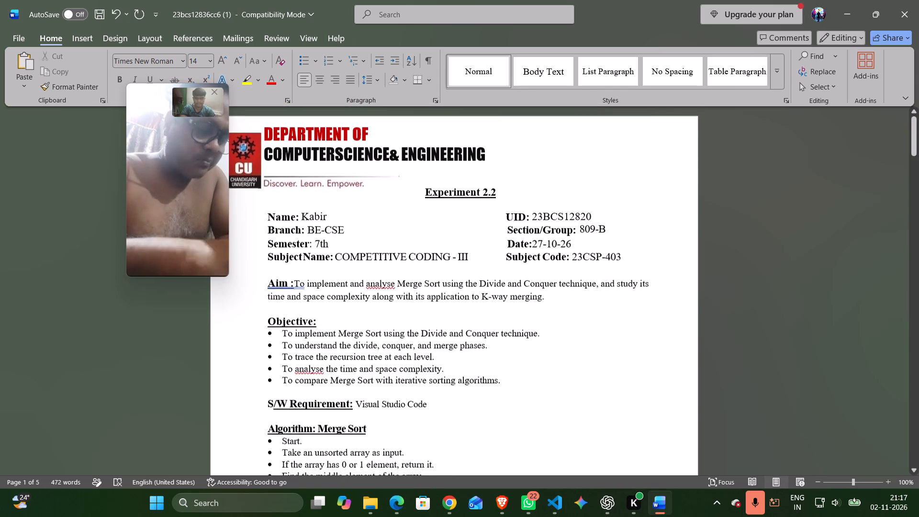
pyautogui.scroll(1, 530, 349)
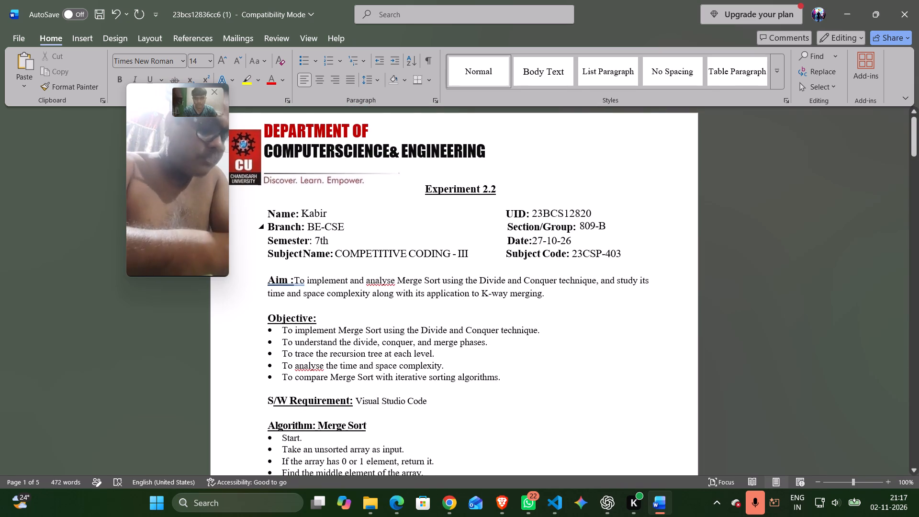
# Change the experiment number in the report's heading to 3.1.
pyautogui.click(496, 191)
pyautogui.press('BackSpace')
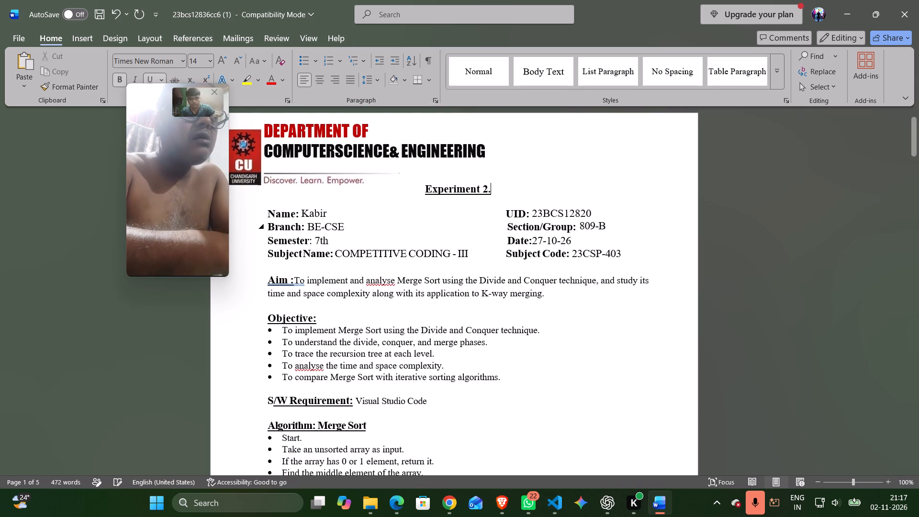
pyautogui.press('BackSpace')
pyautogui.press('BackSpace')
pyautogui.write('30')
pyautogui.press('BackSpace')
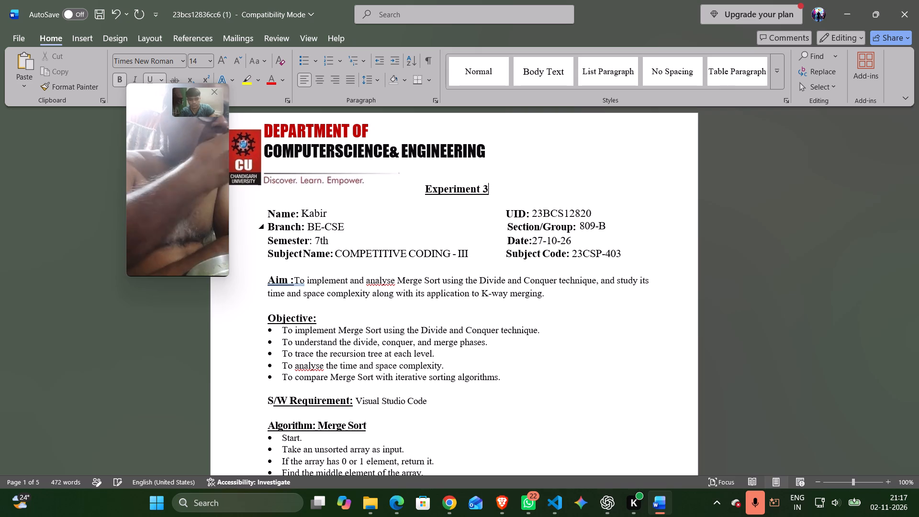
pyautogui.write('.1')
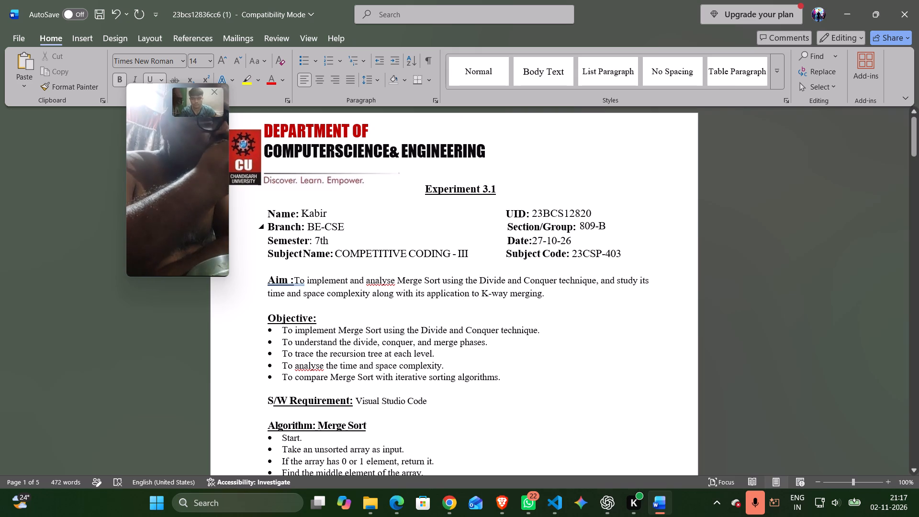
# Switch to the LMS page in Chrome and copy the Experiment-3.1 aim, from "Write a Program" to "Fractional Knapsack Problems".
pyautogui.scroll(-1, 538, 293)
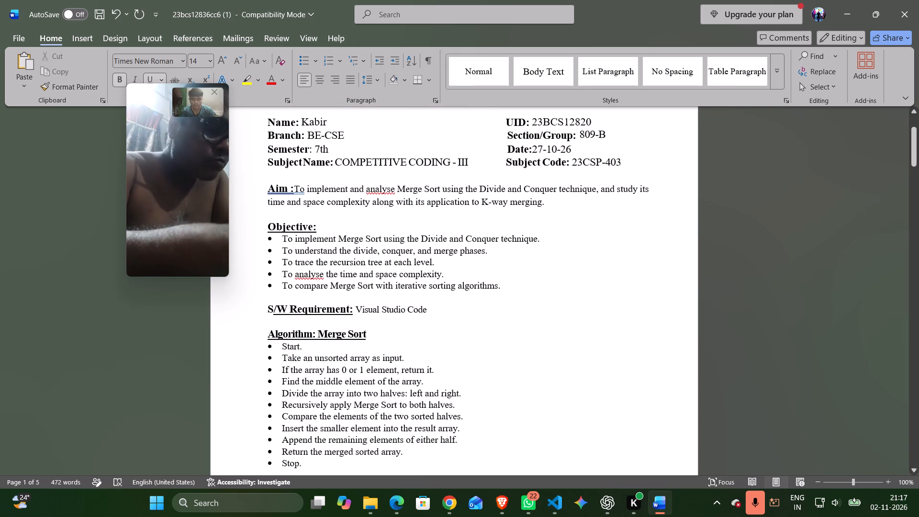
pyautogui.click(448, 501)
pyautogui.scroll(3, 375, 291)
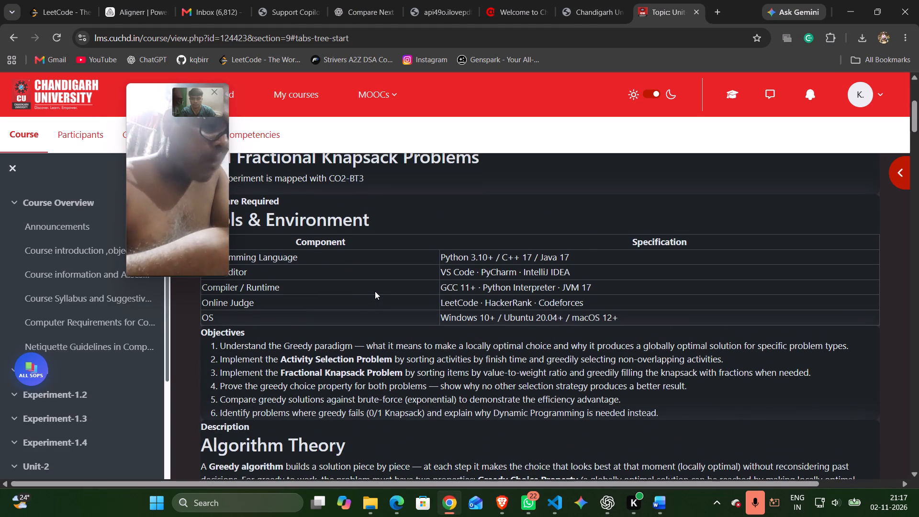
pyautogui.scroll(1, 265, 301)
pyautogui.scroll(-1, 265, 301)
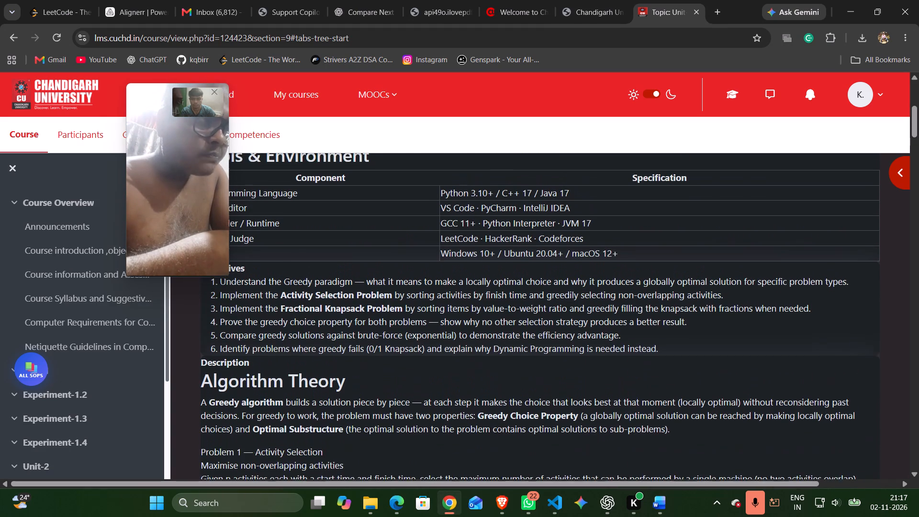
pyautogui.scroll(-2, 265, 301)
pyautogui.scroll(2, 265, 301)
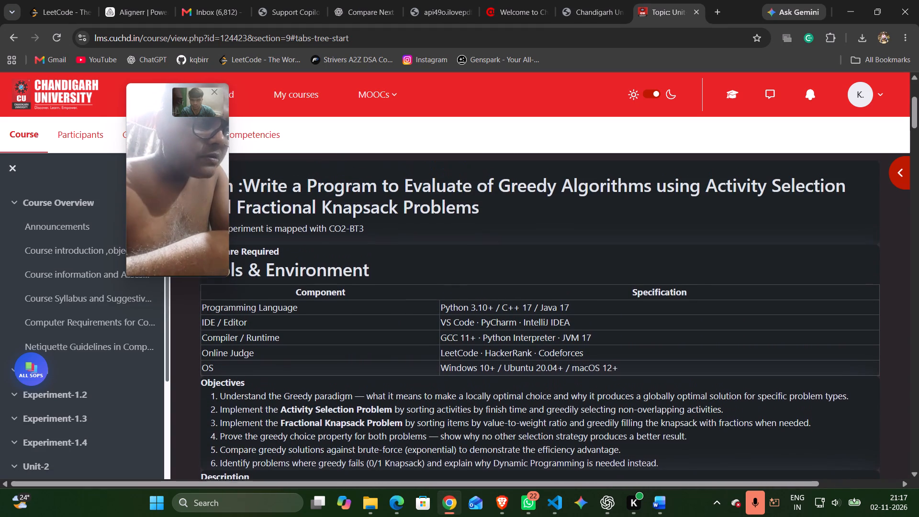
pyautogui.scroll(3, 265, 301)
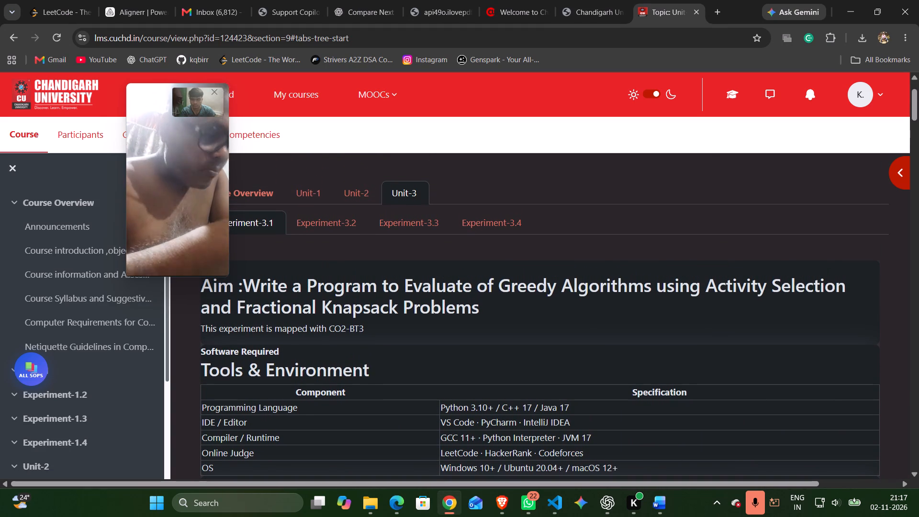
pyautogui.moveTo(243, 283); pyautogui.dragTo(483, 296)
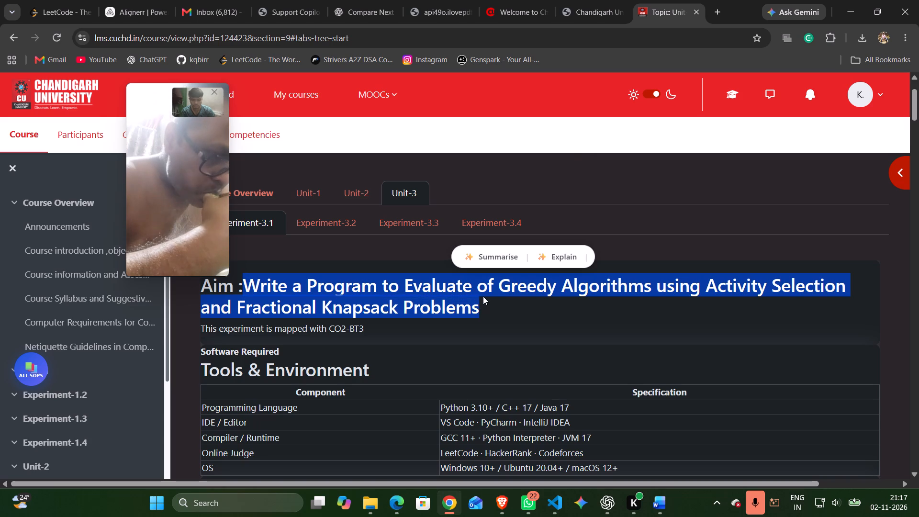
pyautogui.hotkey('ctrl', 'c')
# Back in Word, replace the report's Merge Sort aim with the copied aim, keeping it spaced from the Aim label.
pyautogui.hotkey('alt', 'Tab')
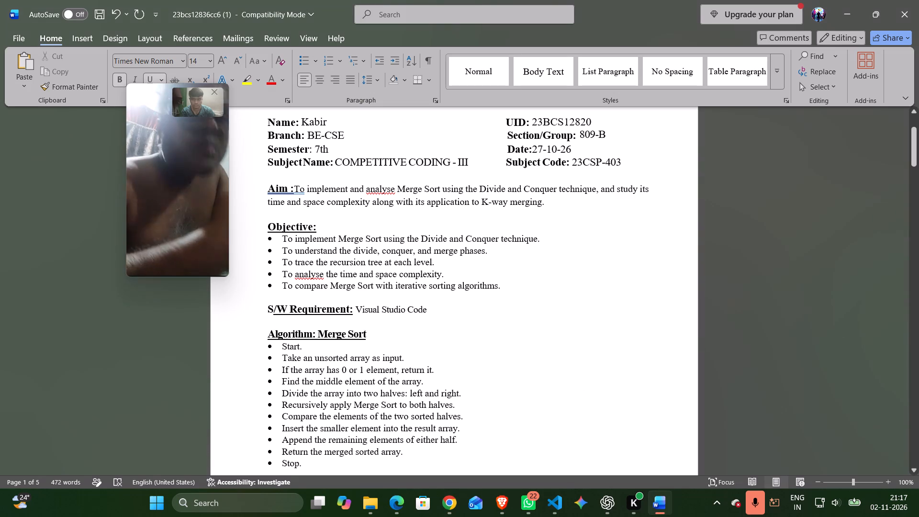
pyautogui.moveTo(550, 199); pyautogui.dragTo(308, 184)
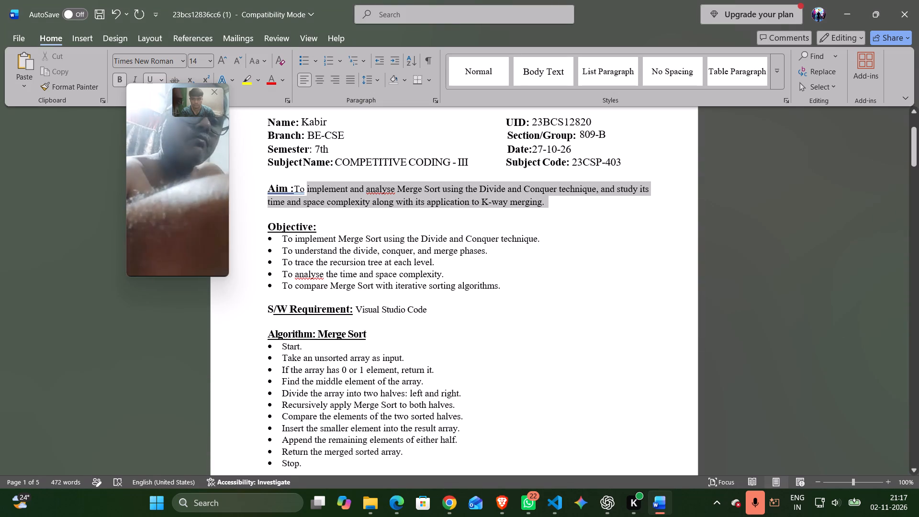
pyautogui.moveTo(308, 184); pyautogui.dragTo(292, 185)
pyautogui.hotkey('ctrl', 'v')
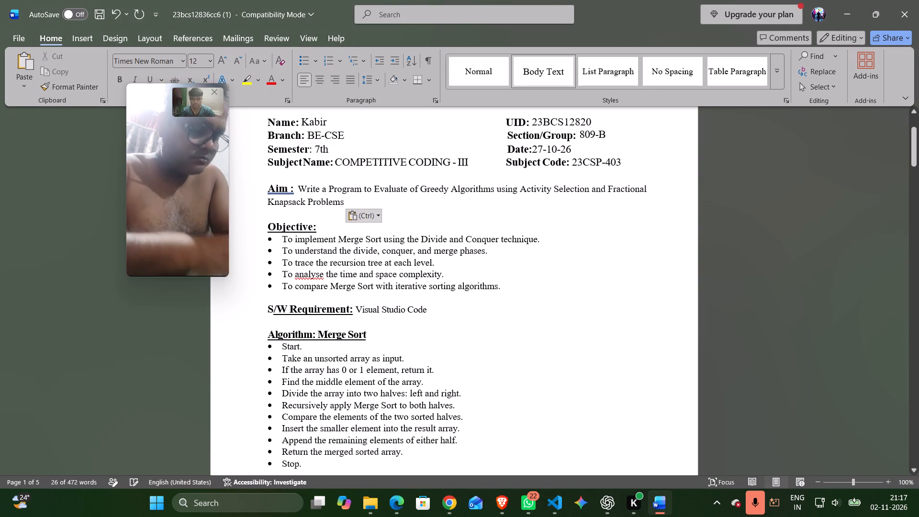
pyautogui.click(296, 188)
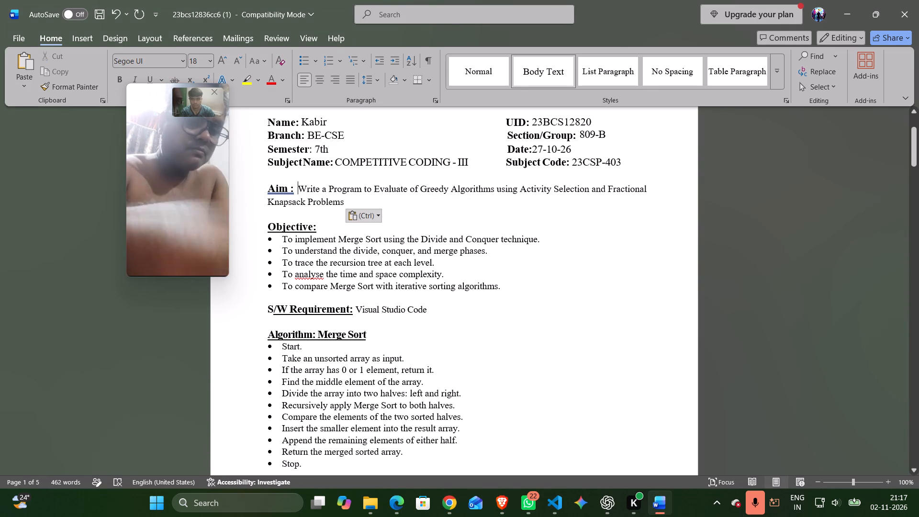
pyautogui.press('BackSpace')
pyautogui.press('space')
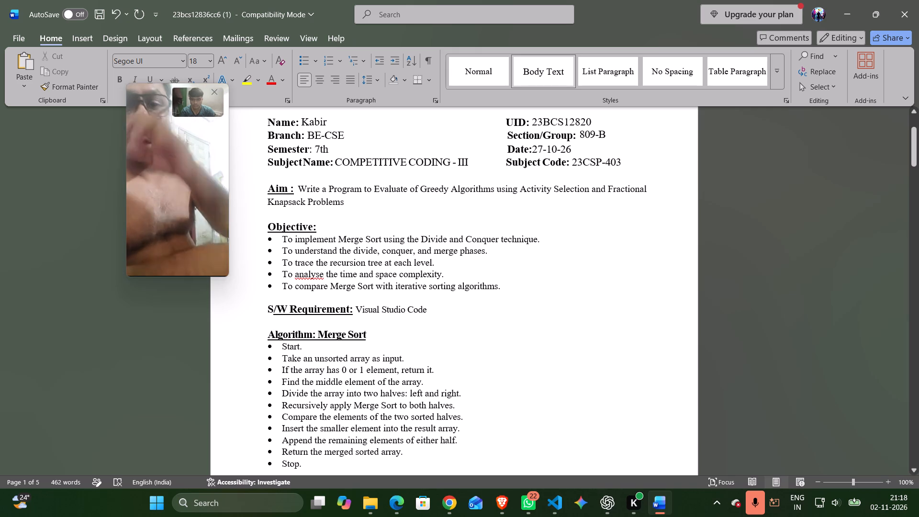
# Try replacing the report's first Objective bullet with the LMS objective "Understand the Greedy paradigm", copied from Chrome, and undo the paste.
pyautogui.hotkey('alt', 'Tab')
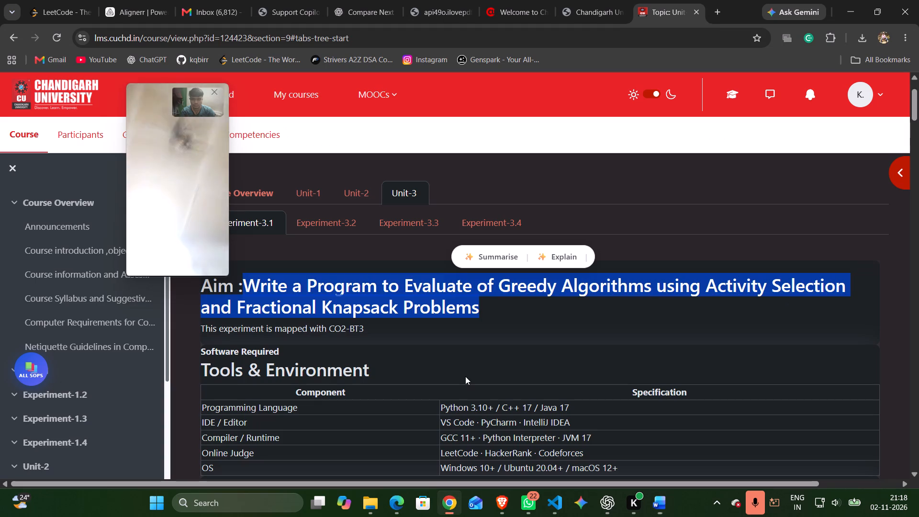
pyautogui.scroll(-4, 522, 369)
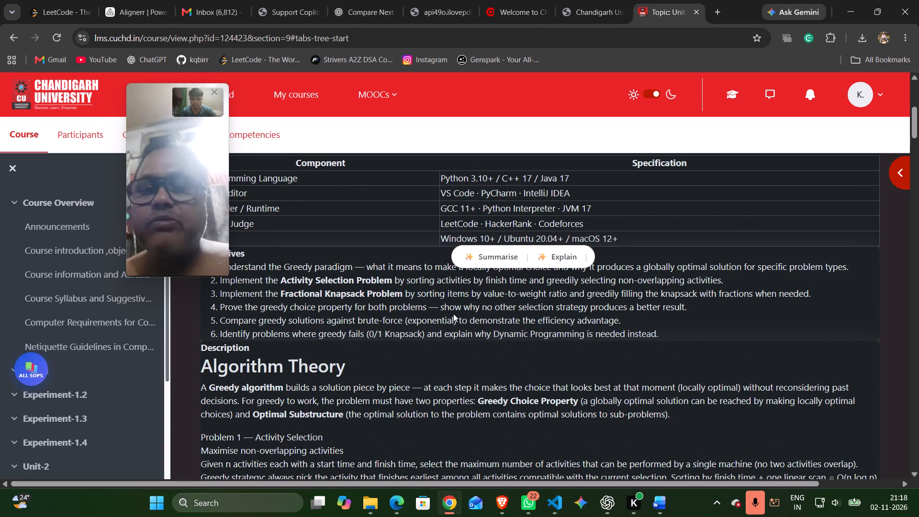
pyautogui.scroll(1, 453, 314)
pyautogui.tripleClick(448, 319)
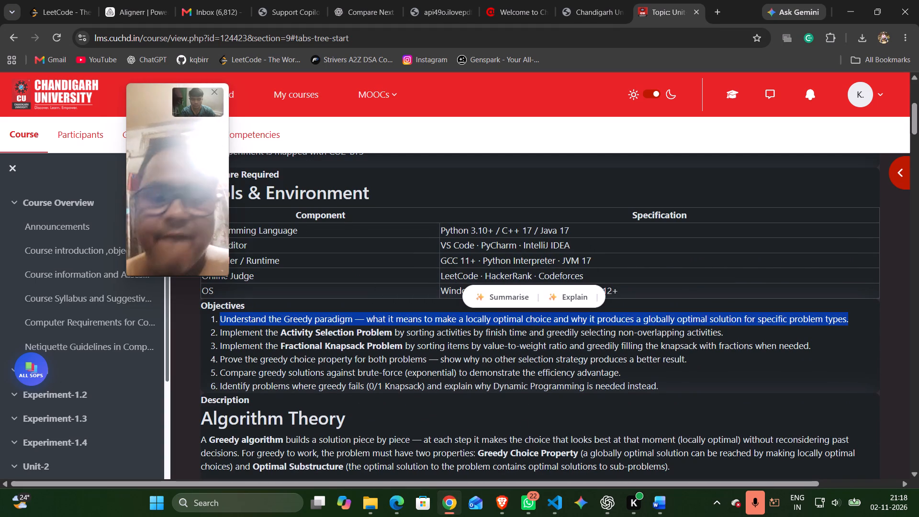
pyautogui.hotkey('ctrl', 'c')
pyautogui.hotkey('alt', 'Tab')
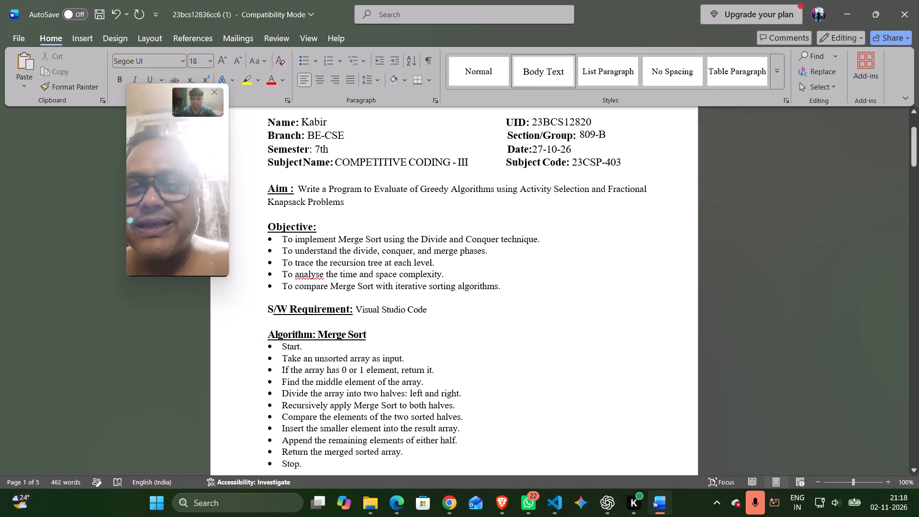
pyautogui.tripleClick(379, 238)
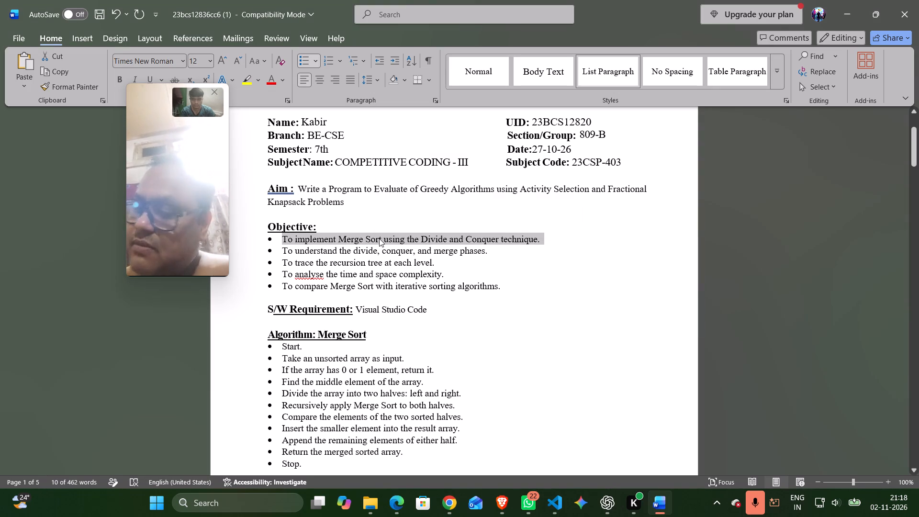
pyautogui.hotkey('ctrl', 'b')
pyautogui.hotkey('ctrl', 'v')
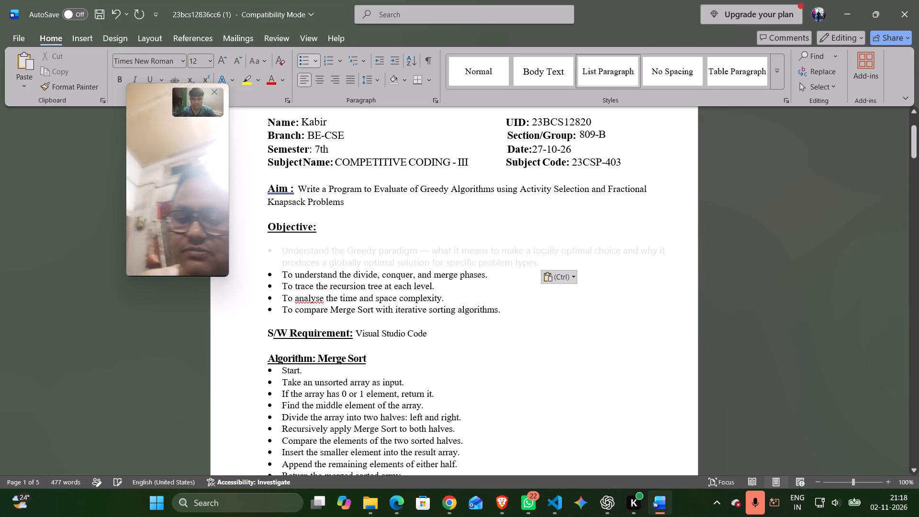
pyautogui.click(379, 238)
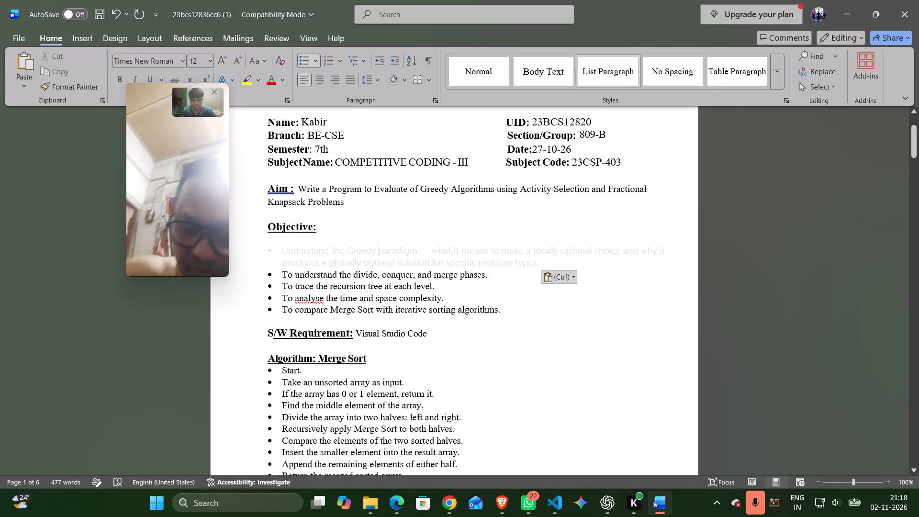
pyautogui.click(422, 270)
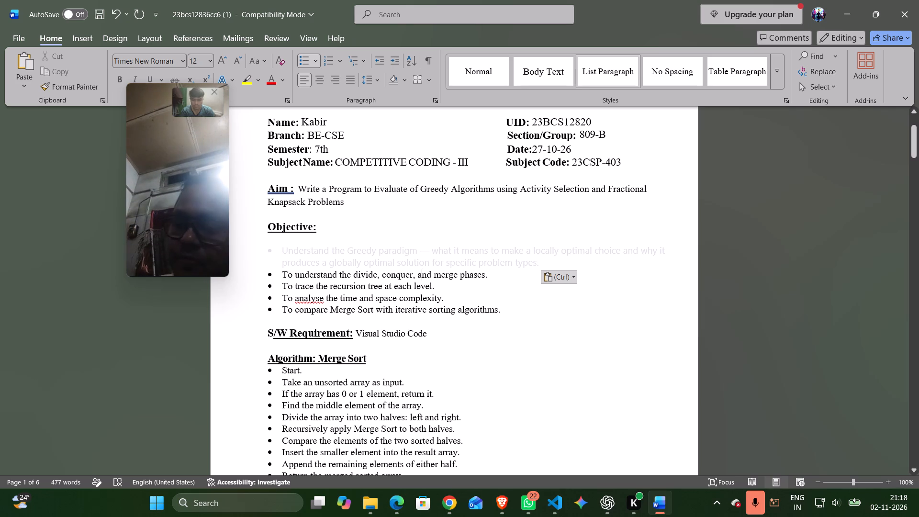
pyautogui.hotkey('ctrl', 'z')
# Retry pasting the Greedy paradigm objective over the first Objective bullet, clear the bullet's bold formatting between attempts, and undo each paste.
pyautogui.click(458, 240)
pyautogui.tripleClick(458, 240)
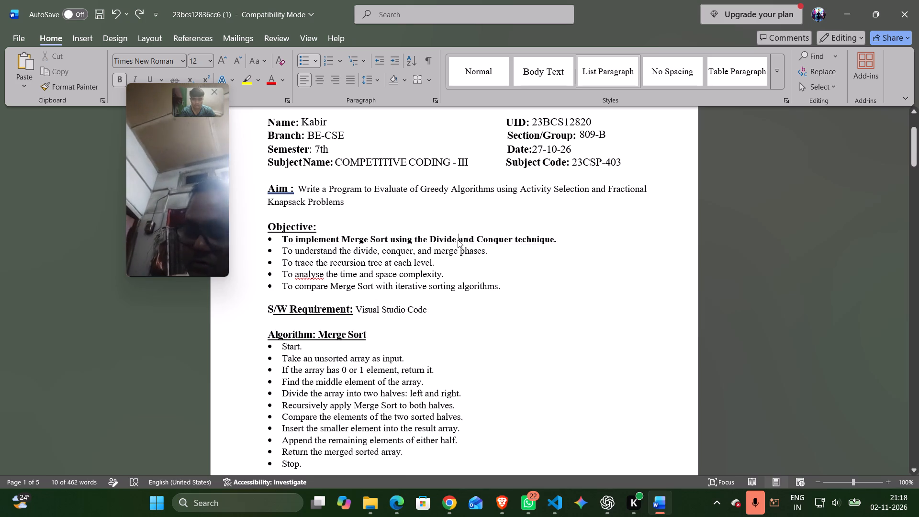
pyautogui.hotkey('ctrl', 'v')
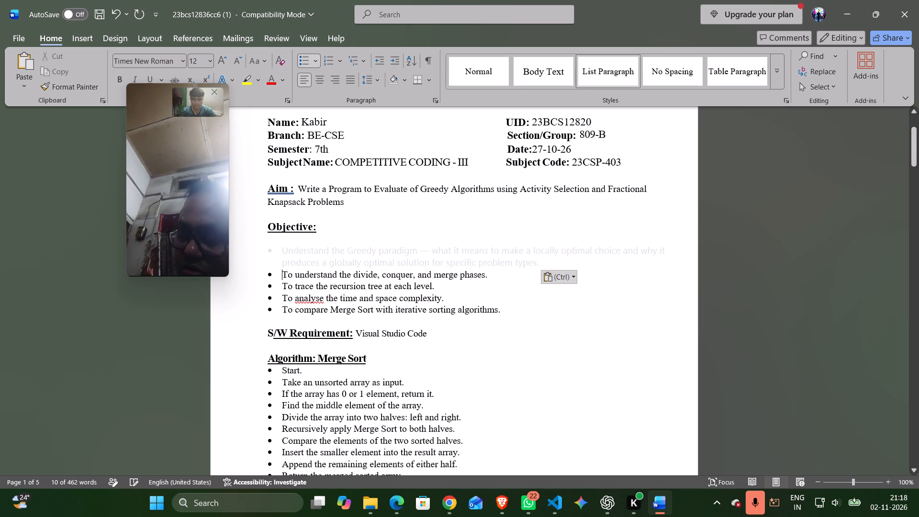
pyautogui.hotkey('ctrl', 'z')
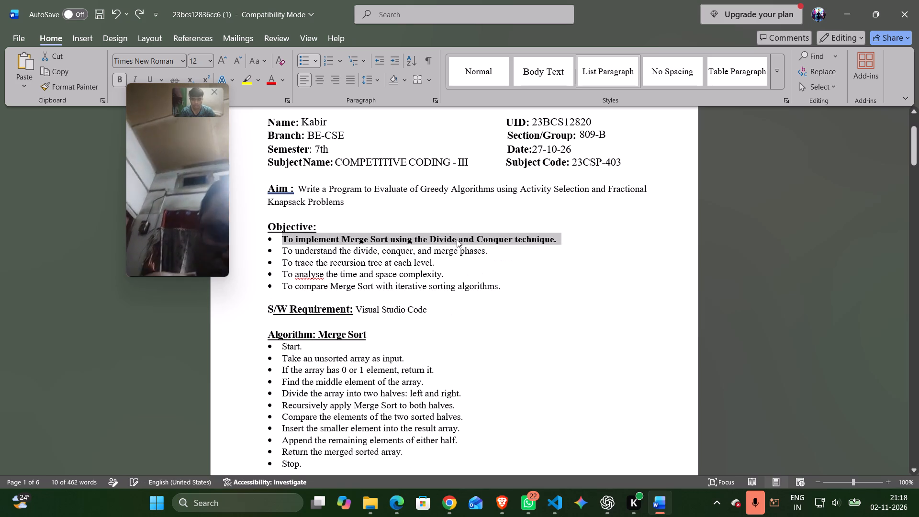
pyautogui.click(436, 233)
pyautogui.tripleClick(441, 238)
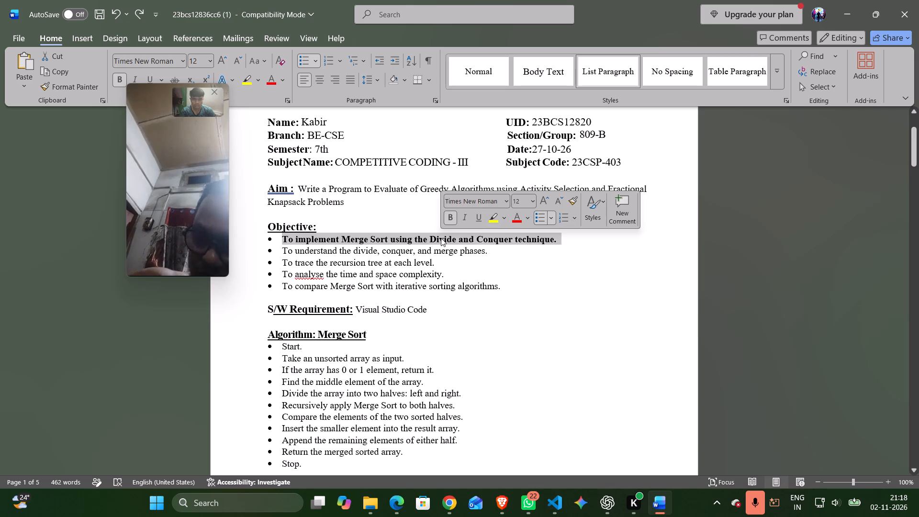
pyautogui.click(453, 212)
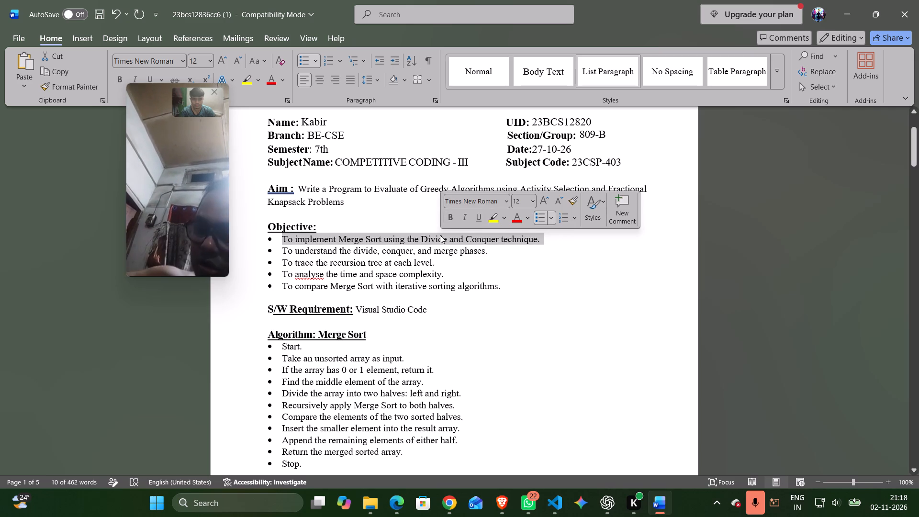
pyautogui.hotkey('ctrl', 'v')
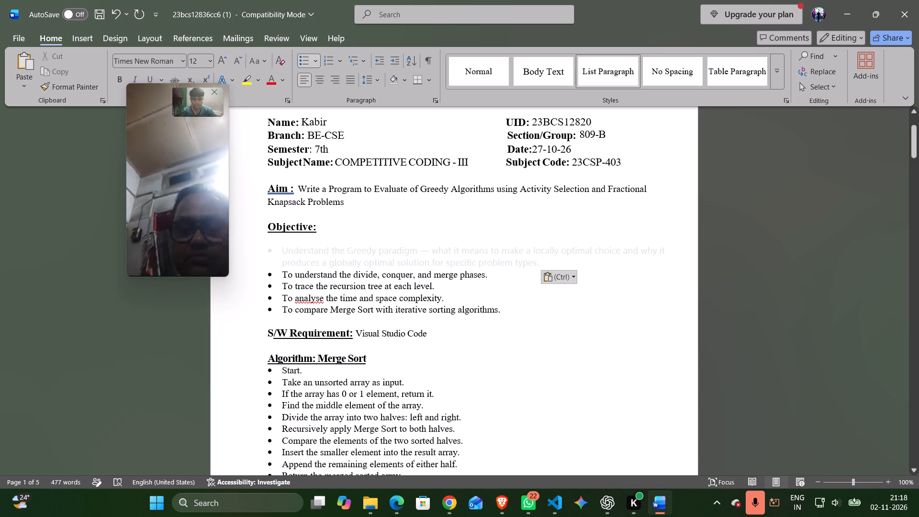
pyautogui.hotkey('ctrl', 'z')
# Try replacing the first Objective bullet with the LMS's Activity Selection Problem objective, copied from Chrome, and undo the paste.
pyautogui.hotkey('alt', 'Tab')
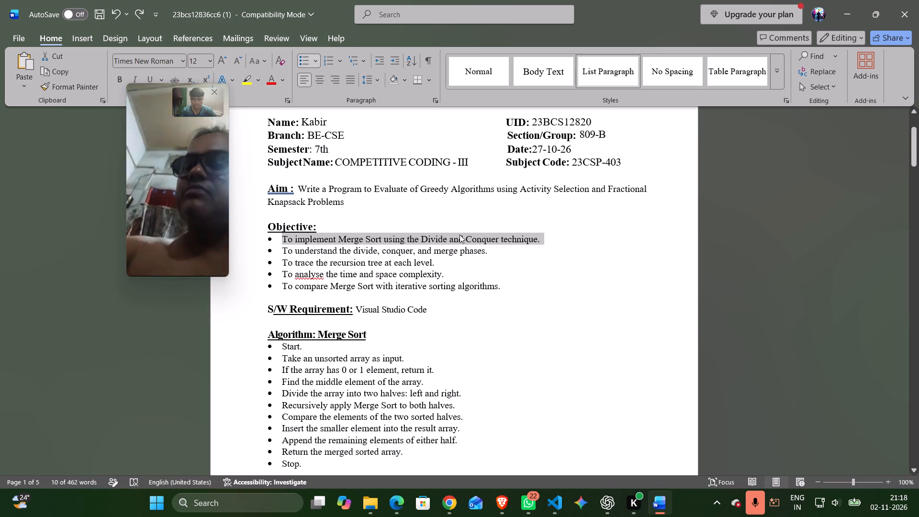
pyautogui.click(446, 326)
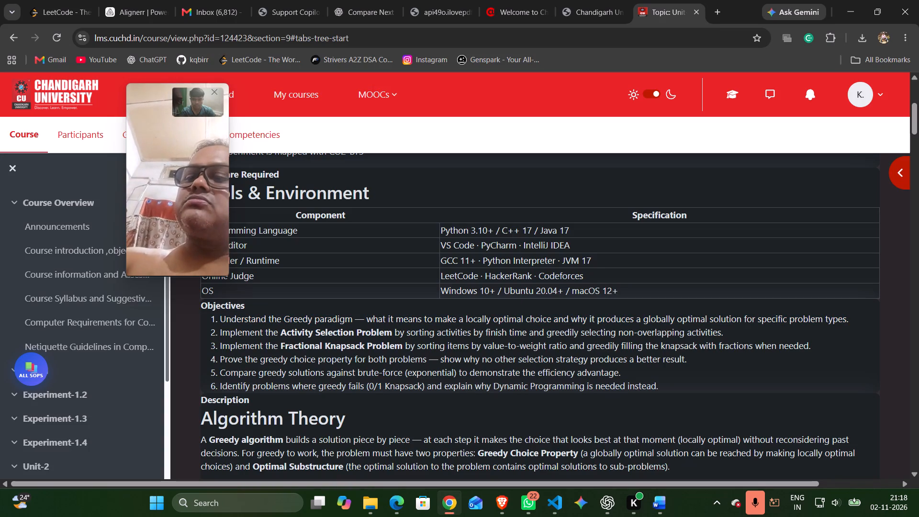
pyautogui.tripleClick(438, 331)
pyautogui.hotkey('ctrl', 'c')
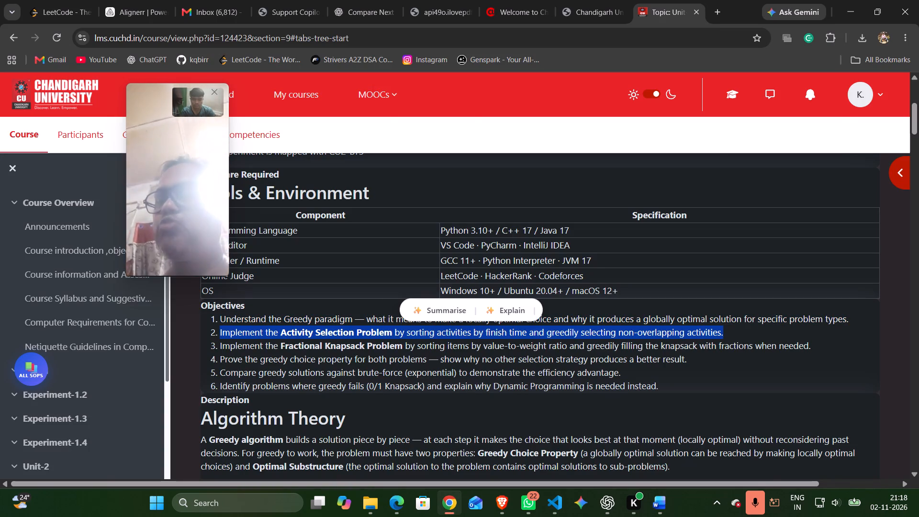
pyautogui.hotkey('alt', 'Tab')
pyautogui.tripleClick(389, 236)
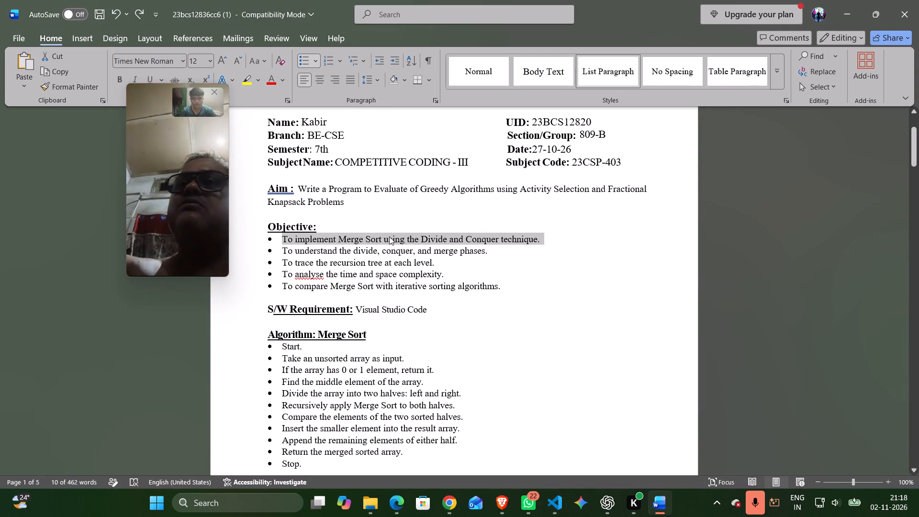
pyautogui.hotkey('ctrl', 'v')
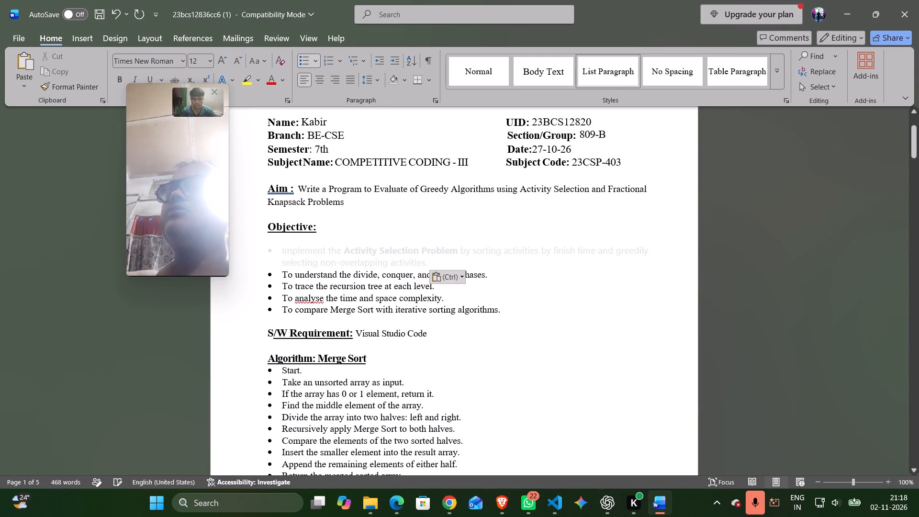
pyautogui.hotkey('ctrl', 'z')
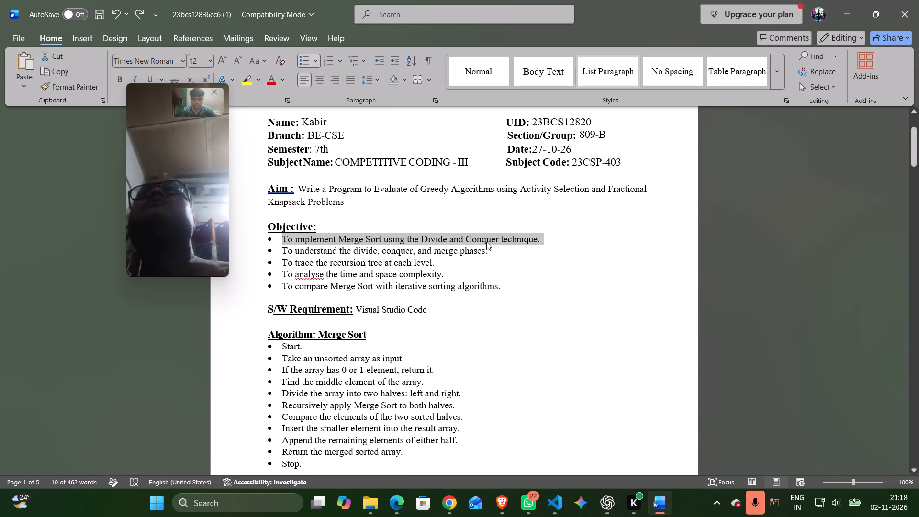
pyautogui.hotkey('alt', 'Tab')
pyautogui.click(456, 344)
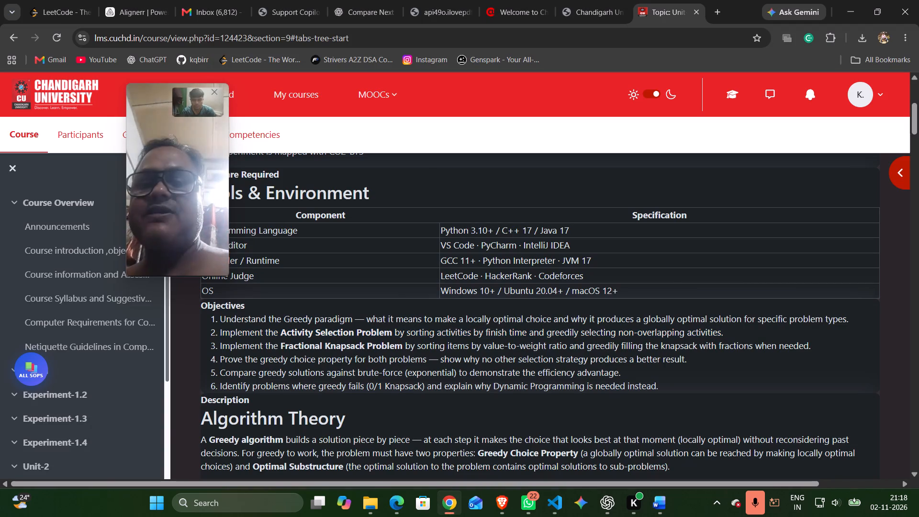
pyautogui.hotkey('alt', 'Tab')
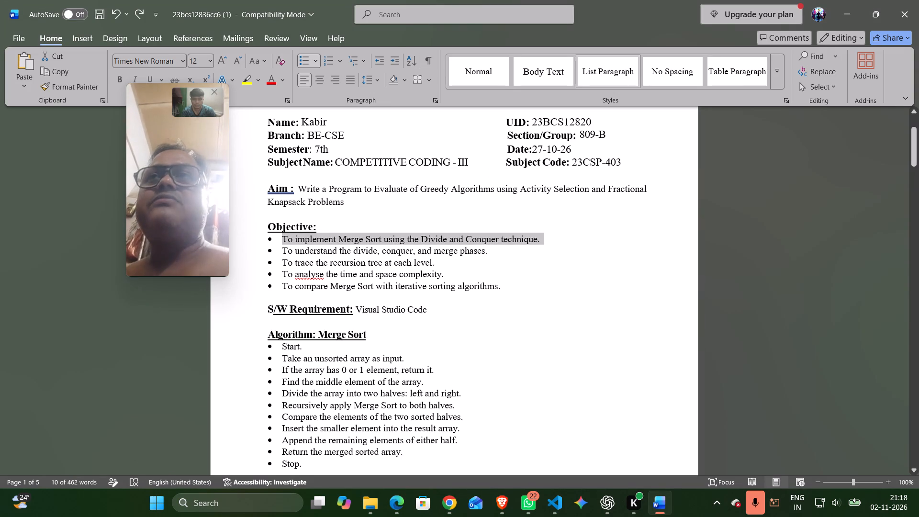
pyautogui.moveTo(350, 202); pyautogui.dragTo(317, 188)
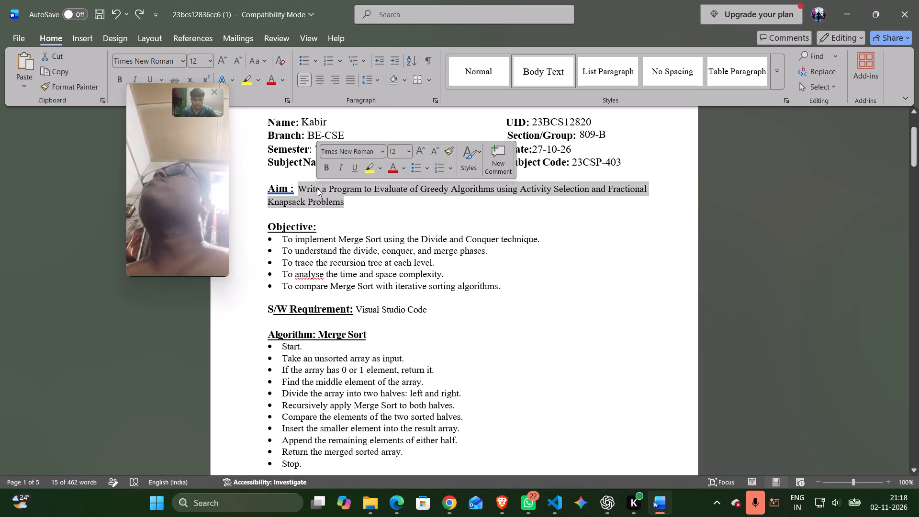
pyautogui.hotkey('ctrl', 'c')
pyautogui.click(415, 208)
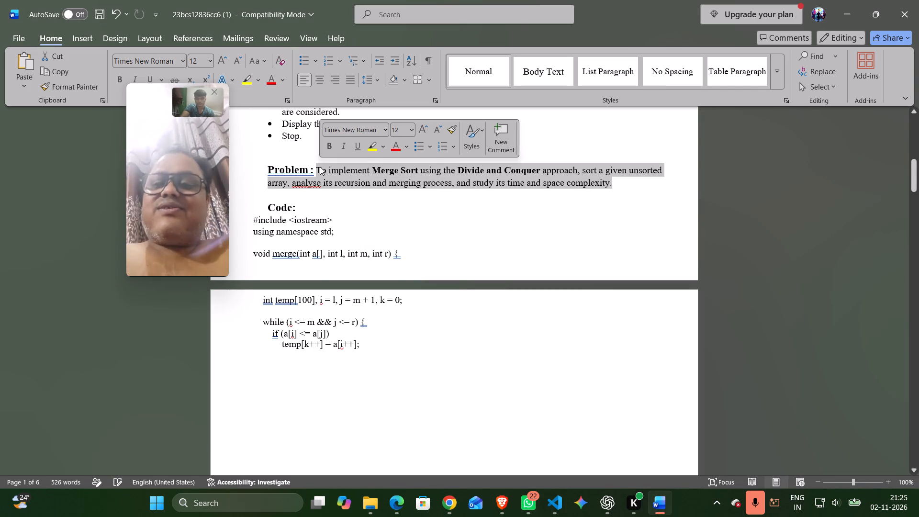
pyautogui.hotkey('ctrl', 'v')
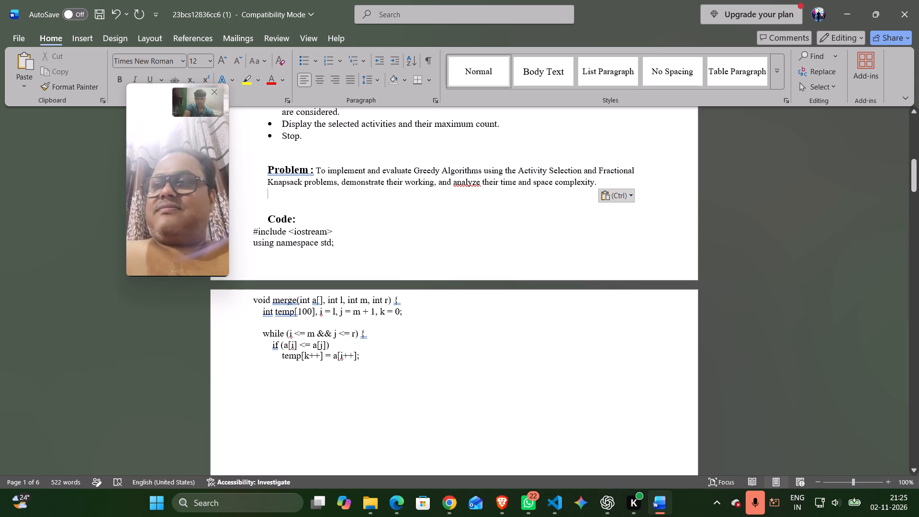
# Set the font size of the pasted problem statement to 12.
pyautogui.moveTo(316, 168); pyautogui.dragTo(631, 177)
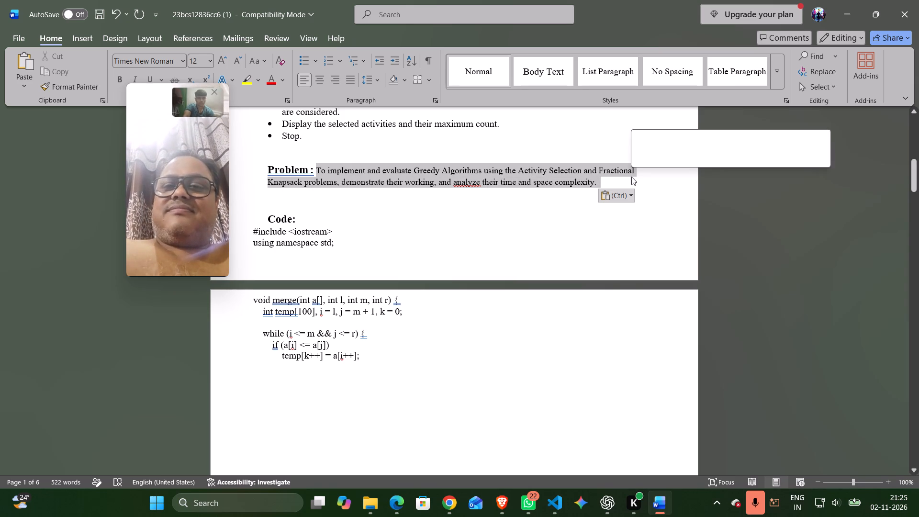
pyautogui.click(721, 141)
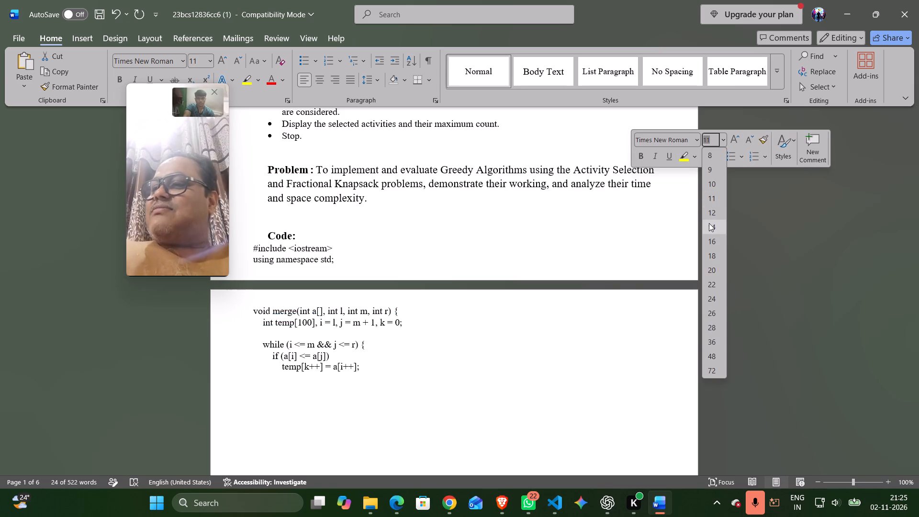
pyautogui.click(708, 212)
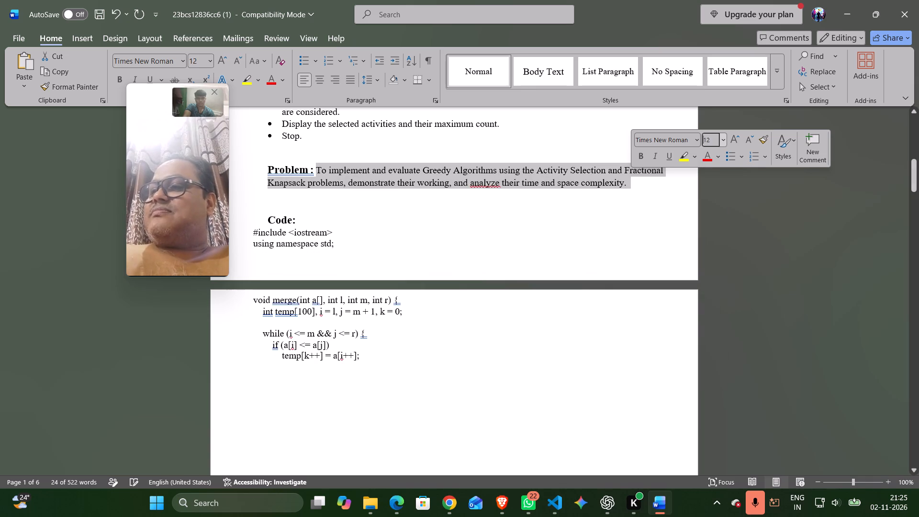
pyautogui.click(488, 236)
# Change the algorithm section's heading from "Merge Sort" to read "Algorithm: Greedy Approach:".
pyautogui.scroll(4, 428, 194)
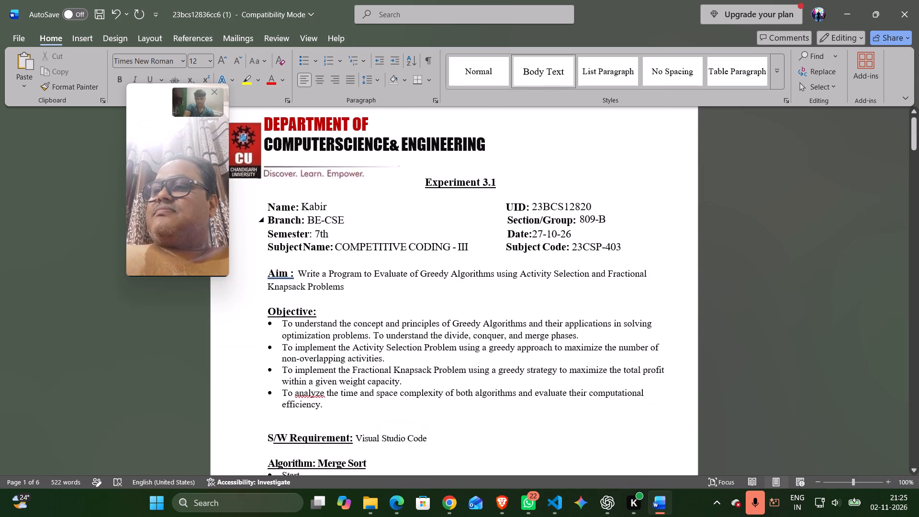
pyautogui.scroll(-1, 428, 194)
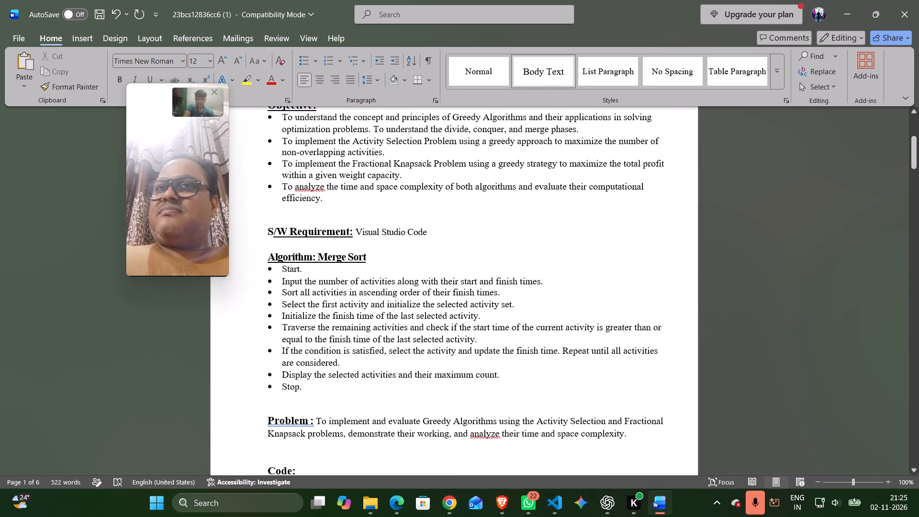
pyautogui.click(367, 258)
pyautogui.press('BackSpace')
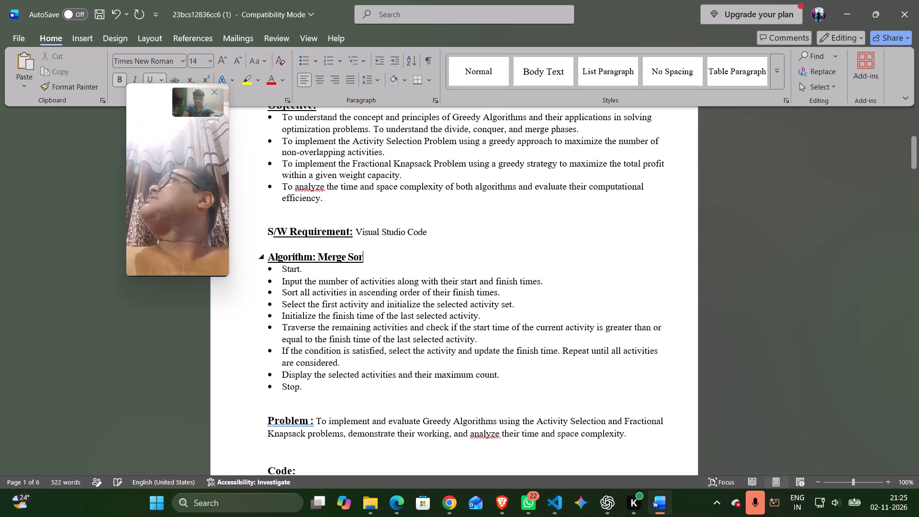
pyautogui.press('BackSpace')
pyautogui.press('BackSpace')
pyautogui.press('BackSpace')
pyautogui.press('BackSpace')
pyautogui.press('BackSpace')
pyautogui.press('BackSpace')
pyautogui.press('BackSpace')
pyautogui.press('BackSpace')
pyautogui.press('BackSpace')
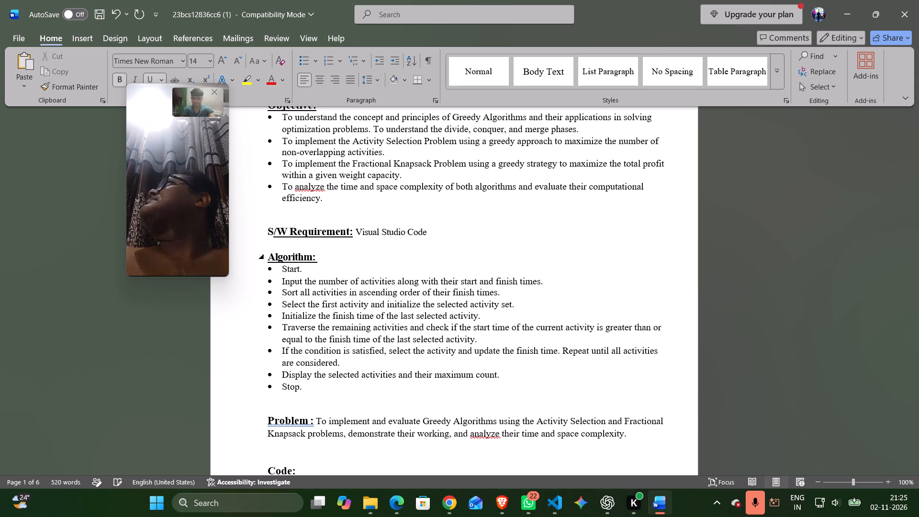
pyautogui.write('reedy')
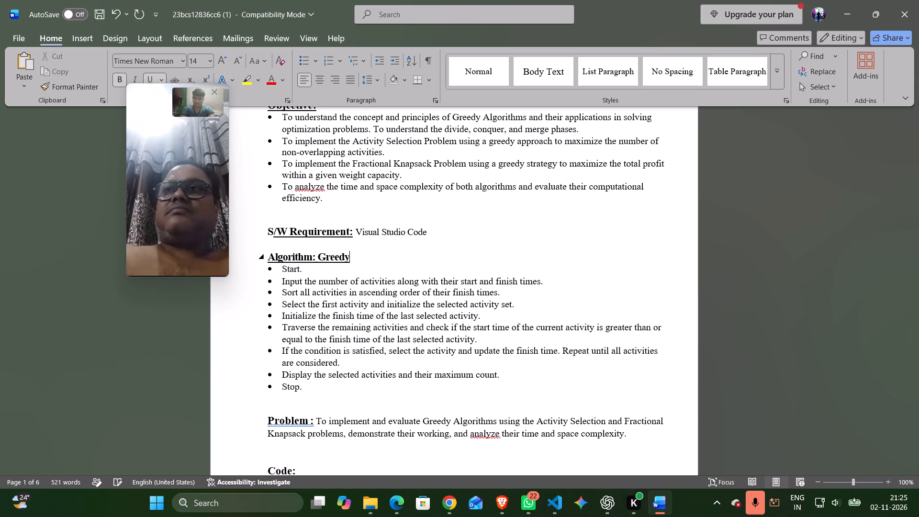
pyautogui.press('space')
pyautogui.write('pproa')
pyautogui.write('ch')
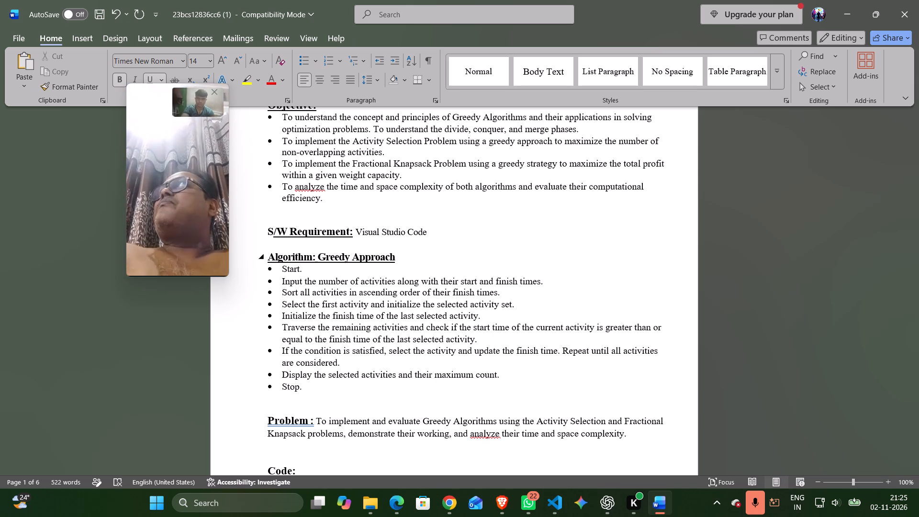
pyautogui.hotkey('shift', ':')
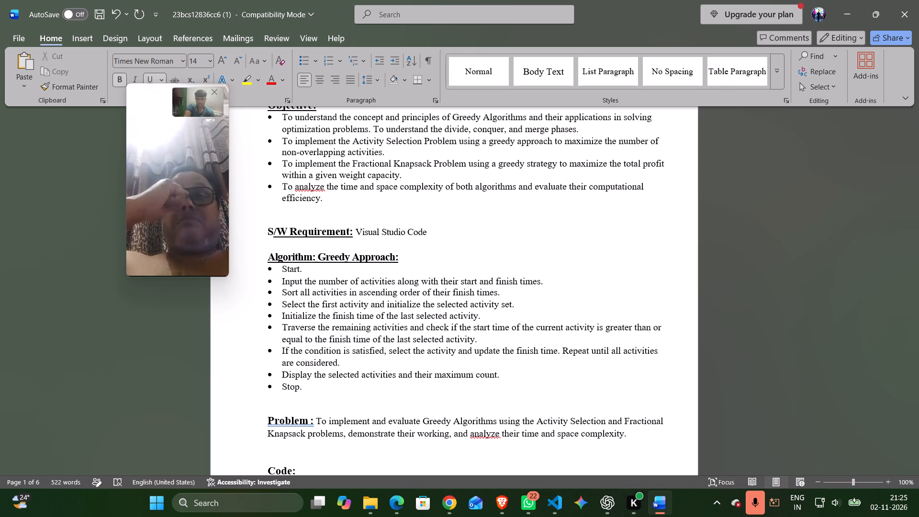
# Delete the Merge Sort code block from "void merge(int a[], int l, int m, int r) {" through "temp[k++] = a[i++];".
pyautogui.scroll(-2, 416, 291)
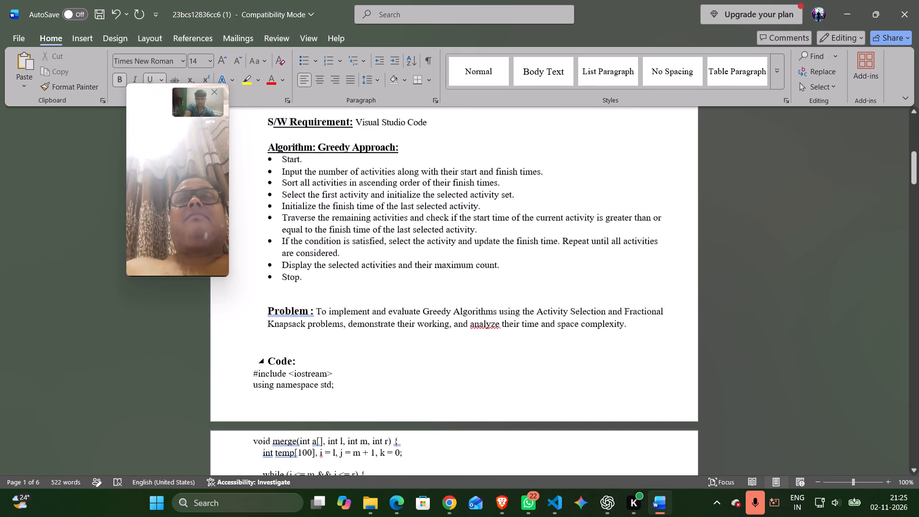
pyautogui.scroll(-4, 416, 291)
pyautogui.scroll(3, 416, 291)
pyautogui.scroll(-1, 416, 291)
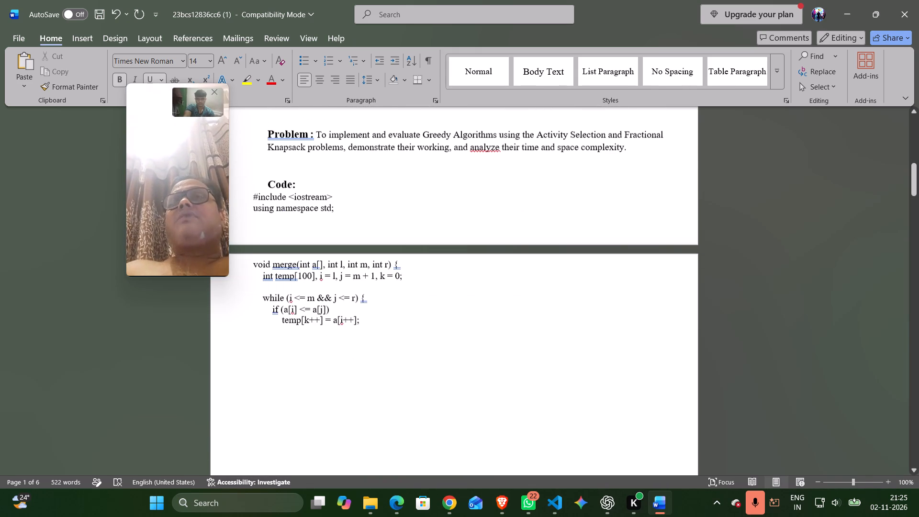
pyautogui.scroll(-1, 416, 291)
pyautogui.moveTo(370, 307); pyautogui.dragTo(264, 250)
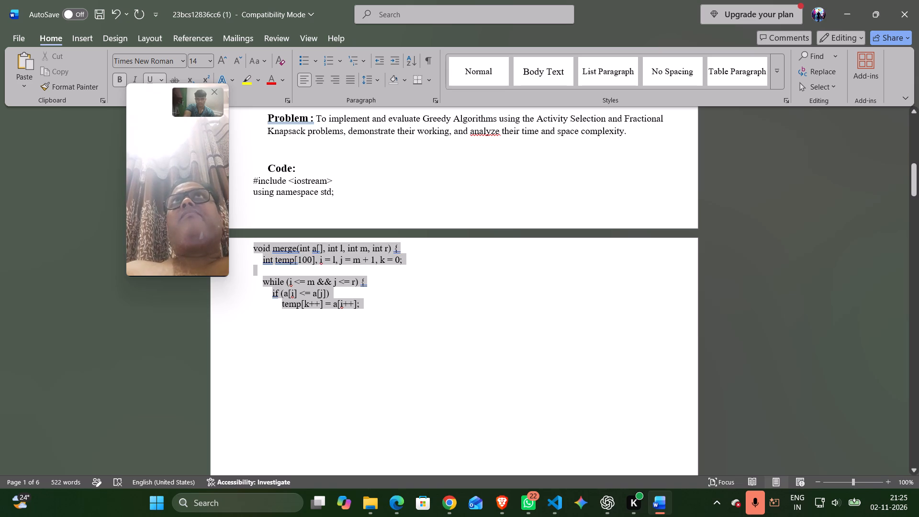
pyautogui.moveTo(264, 250); pyautogui.dragTo(258, 249)
pyautogui.press('BackSpace')
pyautogui.scroll(-5, 341, 357)
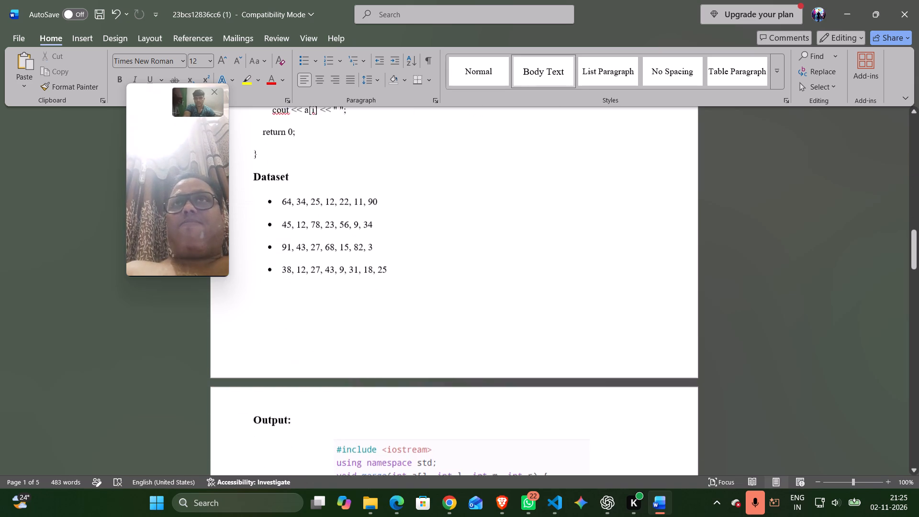
# Replace the remaining Merge Sort code under the Word report's Code heading with ChatGPT's C++ code for Activity Selection and Fractional Knapsack.
pyautogui.scroll(4, 341, 357)
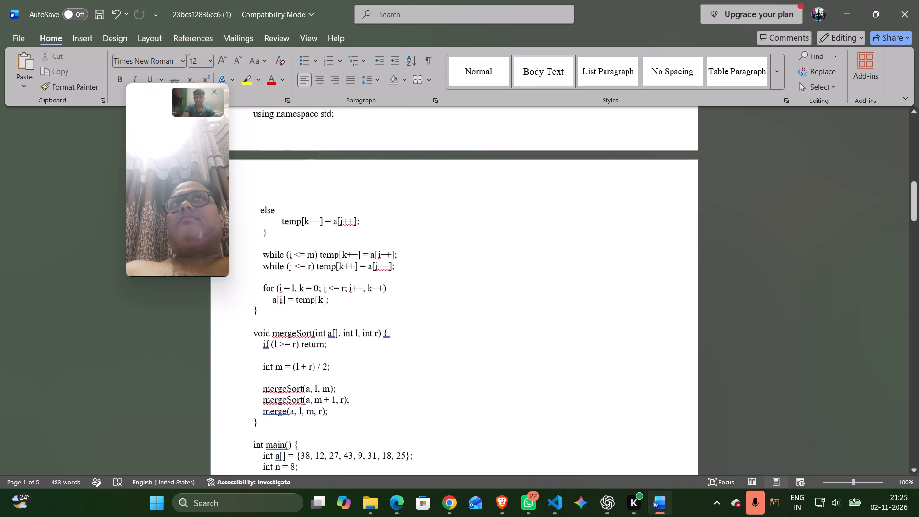
pyautogui.scroll(1, 341, 357)
pyautogui.hotkey('alt', 'Tab')
pyautogui.scroll(-1, 429, 322)
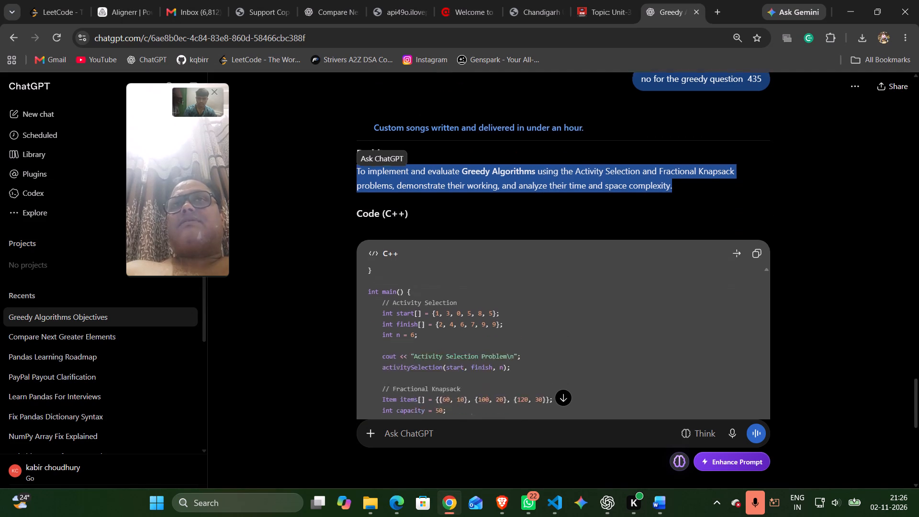
pyautogui.scroll(-1, 429, 322)
pyautogui.scroll(6, 429, 322)
pyautogui.hotkey('alt', 'Tab')
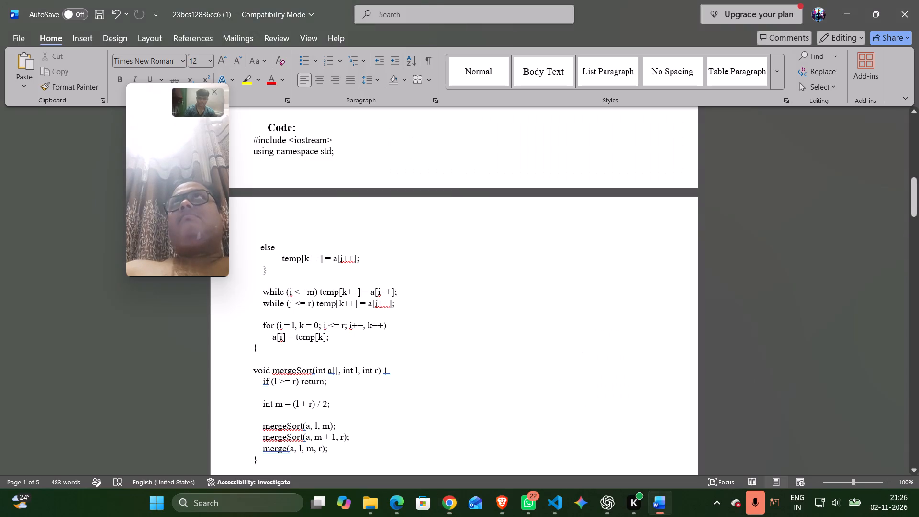
pyautogui.scroll(1, 429, 322)
pyautogui.hotkey('alt', 'Tab')
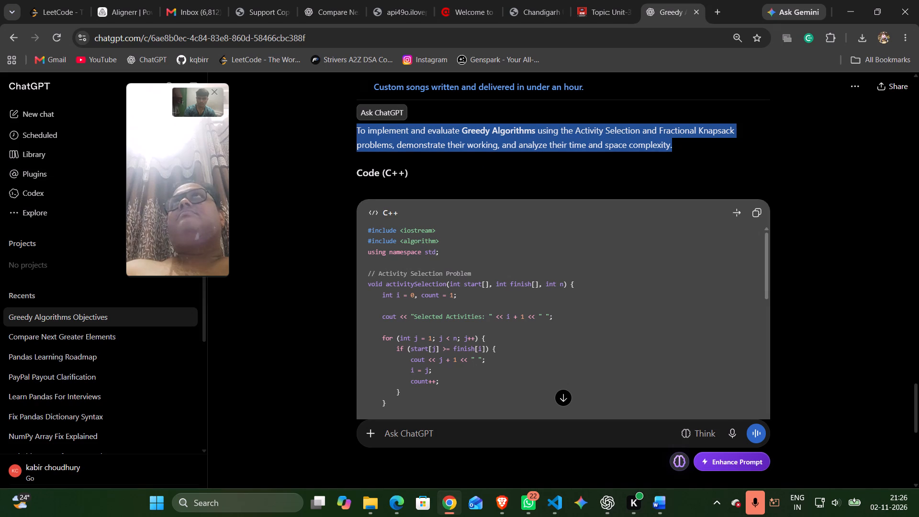
pyautogui.click(756, 215)
pyautogui.hotkey('alt', 'Tab')
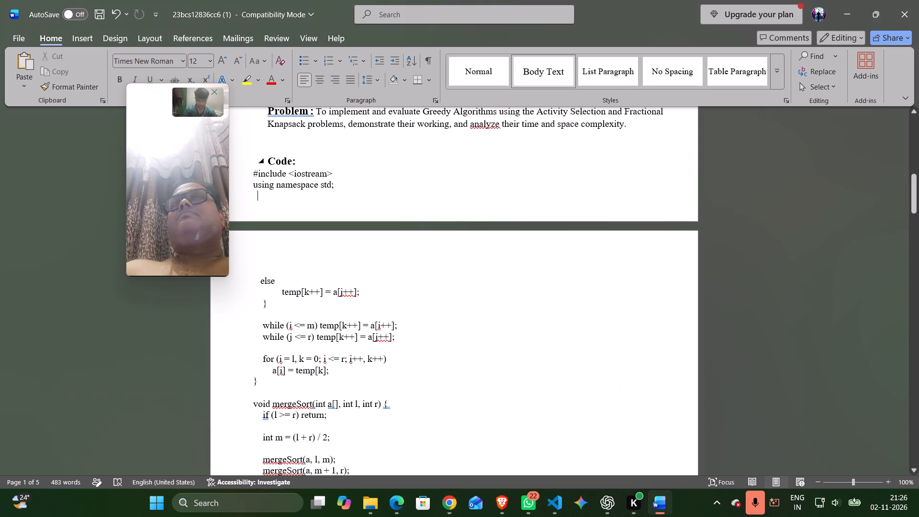
pyautogui.moveTo(252, 173); pyautogui.dragTo(309, 298)
pyautogui.scroll(1, 294, 270)
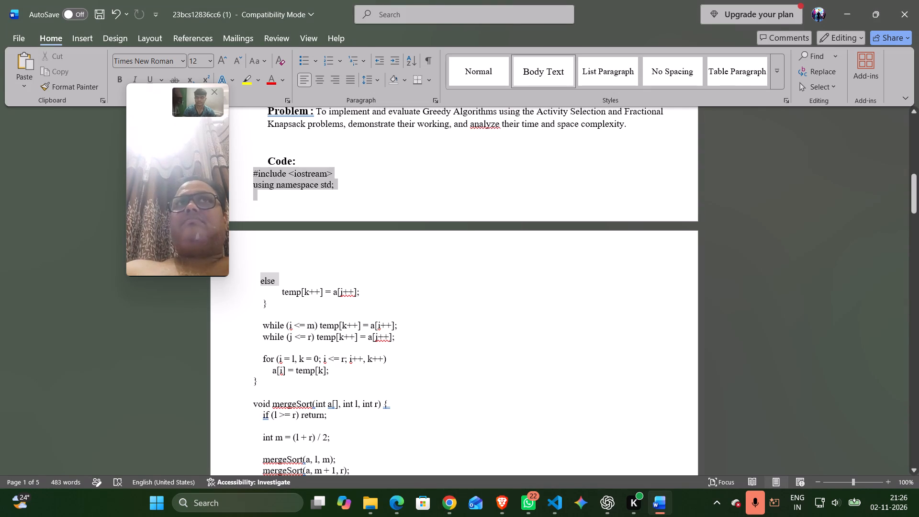
pyautogui.scroll(1, 309, 298)
pyautogui.moveTo(309, 298); pyautogui.dragTo(347, 459)
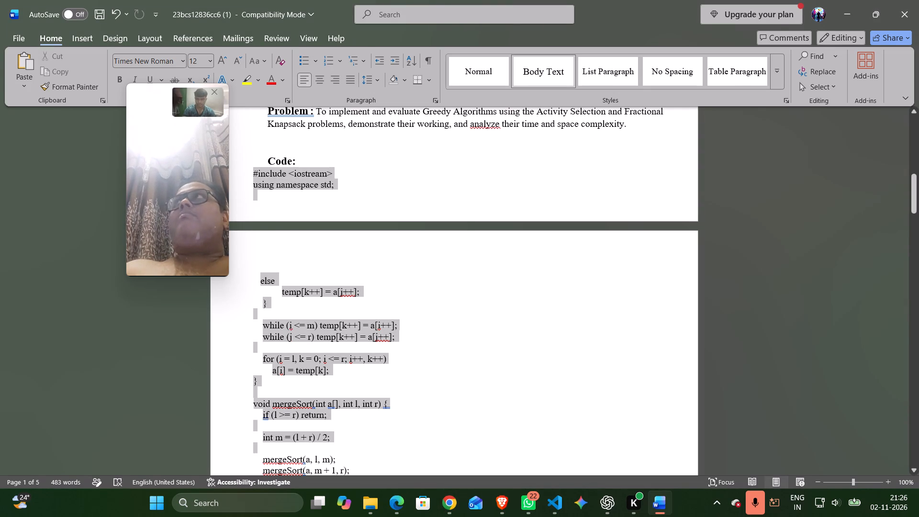
pyautogui.moveTo(347, 459); pyautogui.dragTo(295, 418)
pyautogui.hotkey('ctrl', 'v')
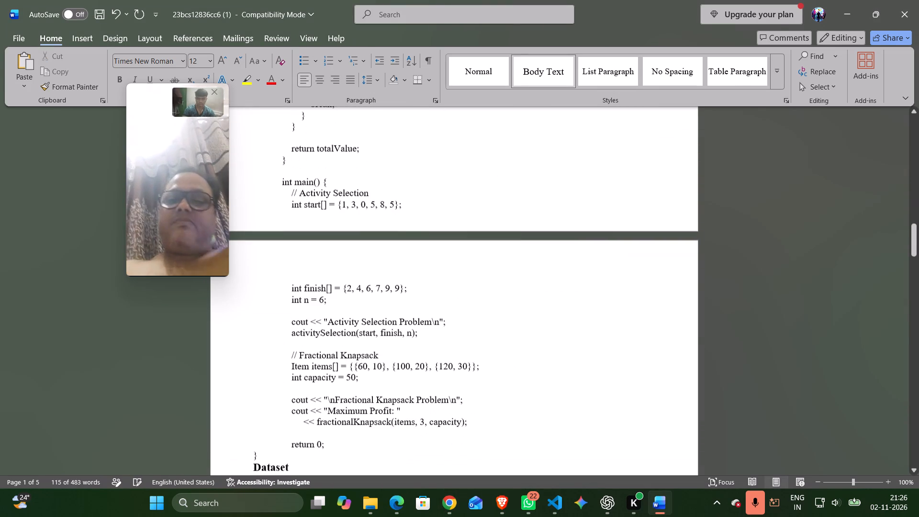
# Check October 2026 in the system calendar and change the date in the report's header to 20-10-26.
pyautogui.scroll(6, 381, 275)
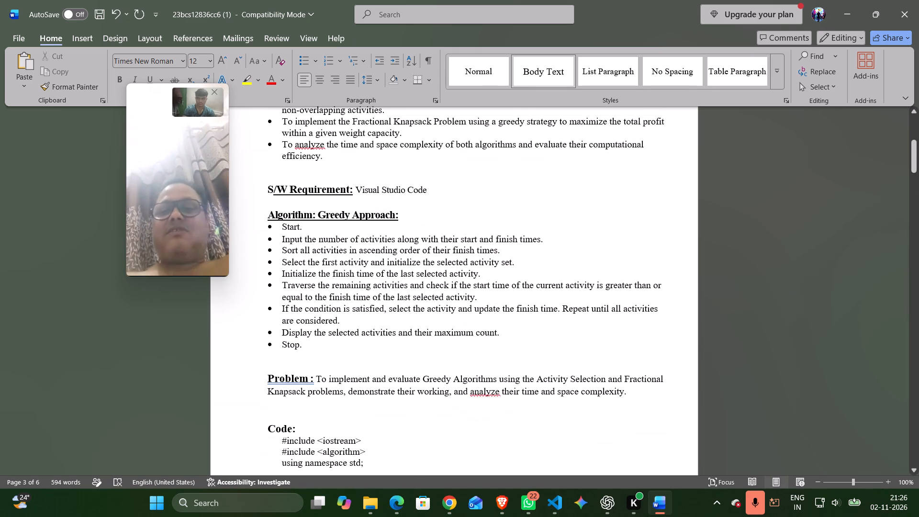
pyautogui.scroll(-1, 381, 275)
pyautogui.scroll(2, 381, 275)
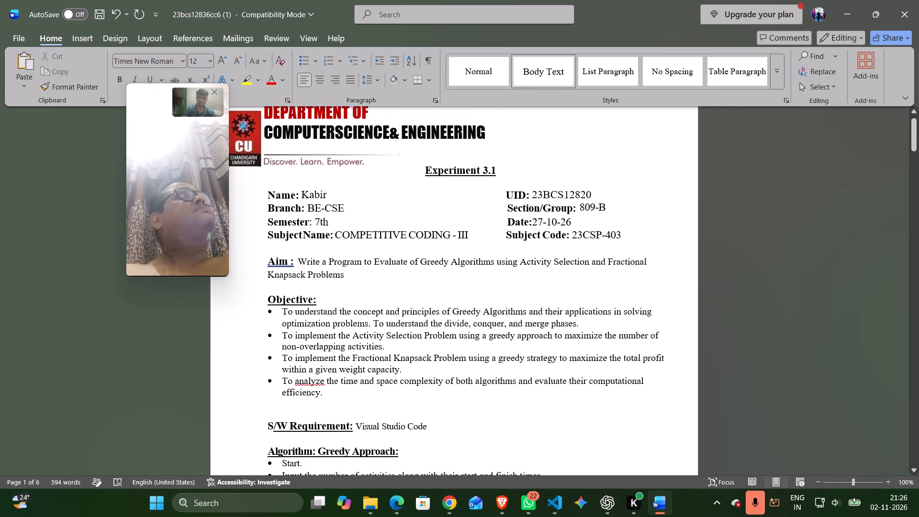
pyautogui.scroll(1, 381, 275)
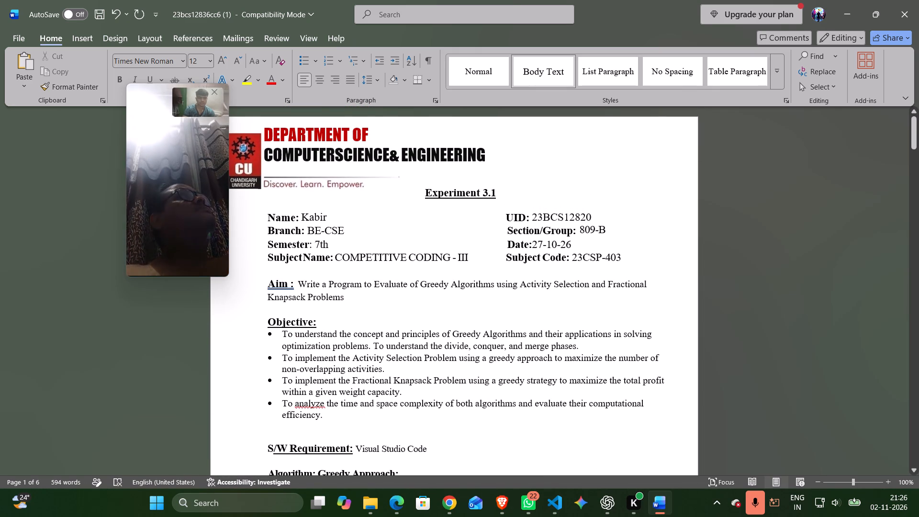
pyautogui.scroll(-1, 381, 275)
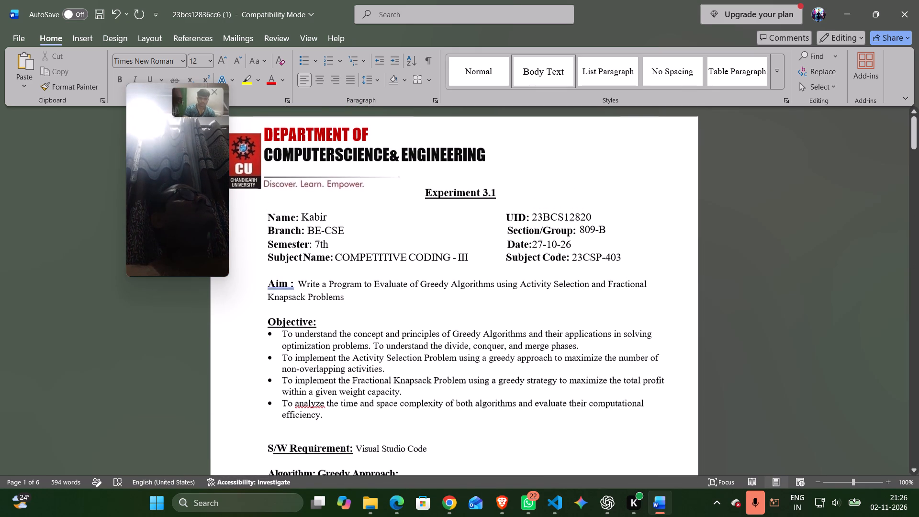
pyautogui.scroll(-1, 381, 275)
pyautogui.scroll(2, 381, 275)
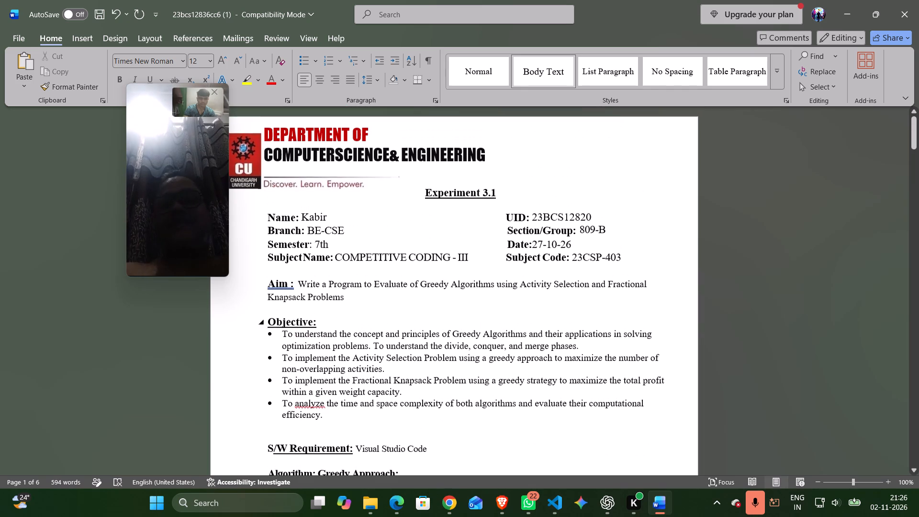
pyautogui.click(889, 503)
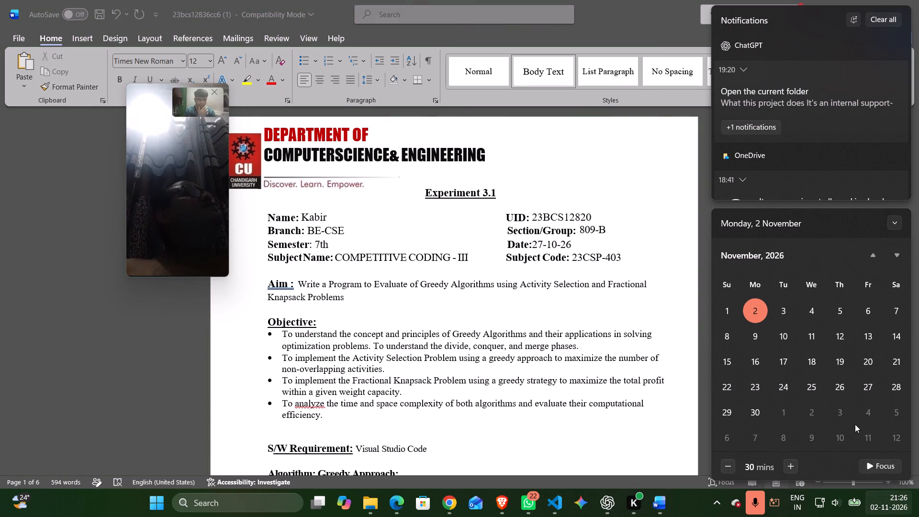
pyautogui.click(868, 262)
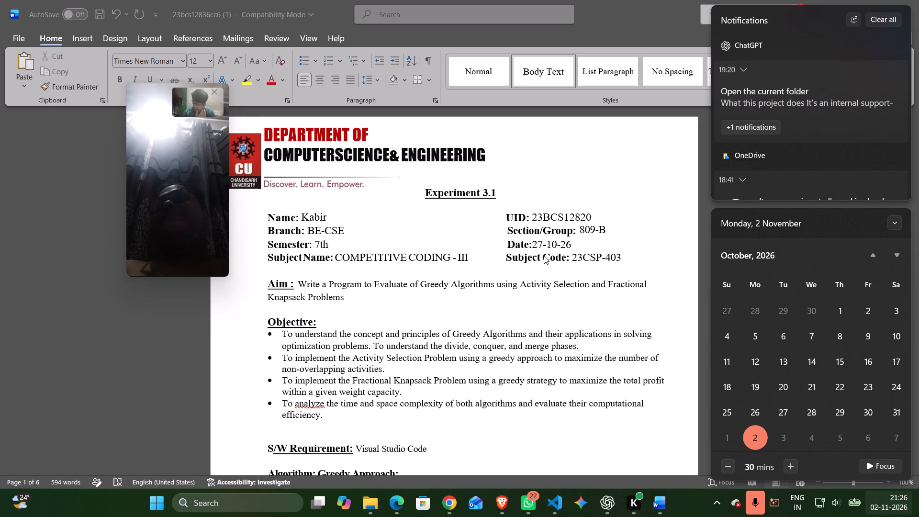
pyautogui.click(541, 243)
pyautogui.click(541, 243)
pyautogui.click(541, 243)
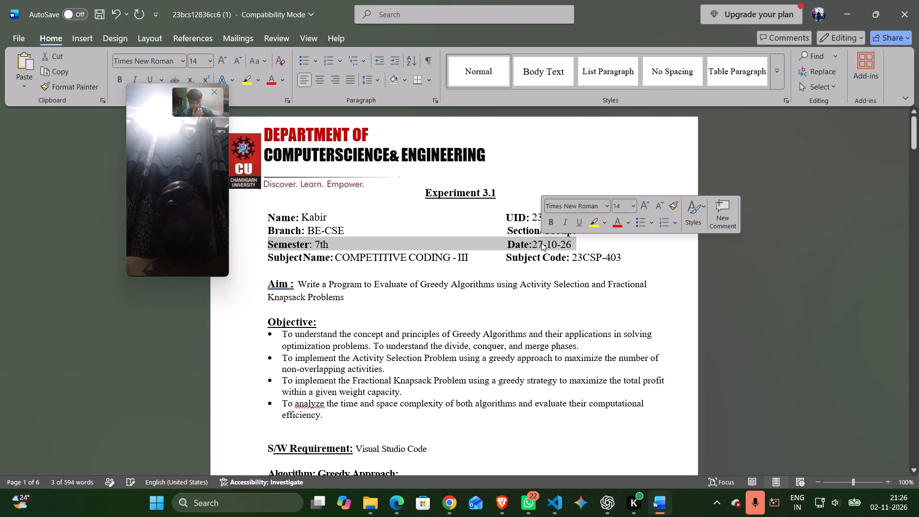
pyautogui.click(541, 243)
pyautogui.press('BackSpace')
pyautogui.press('0')
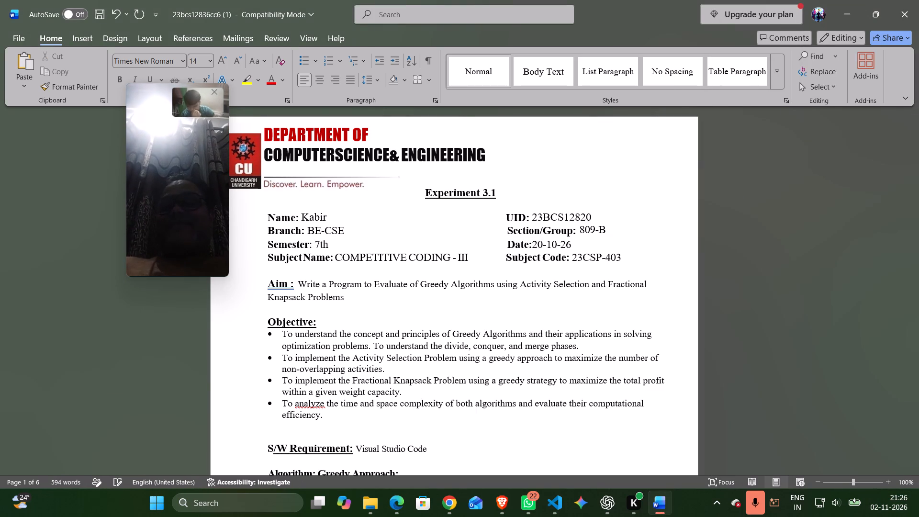
# Insert a blank line between the "Code:" heading and the first line of the C++ code.
pyautogui.scroll(-1, 526, 313)
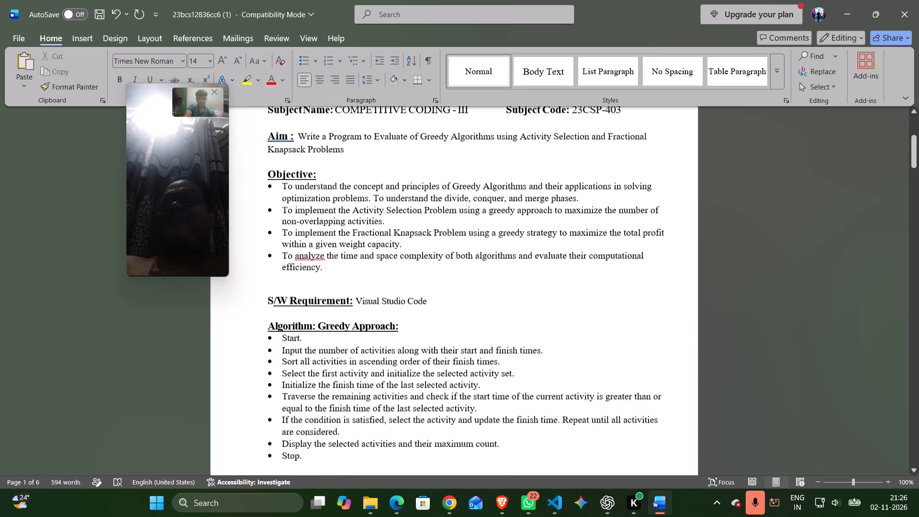
pyautogui.scroll(-5, 526, 313)
pyautogui.scroll(1, 526, 313)
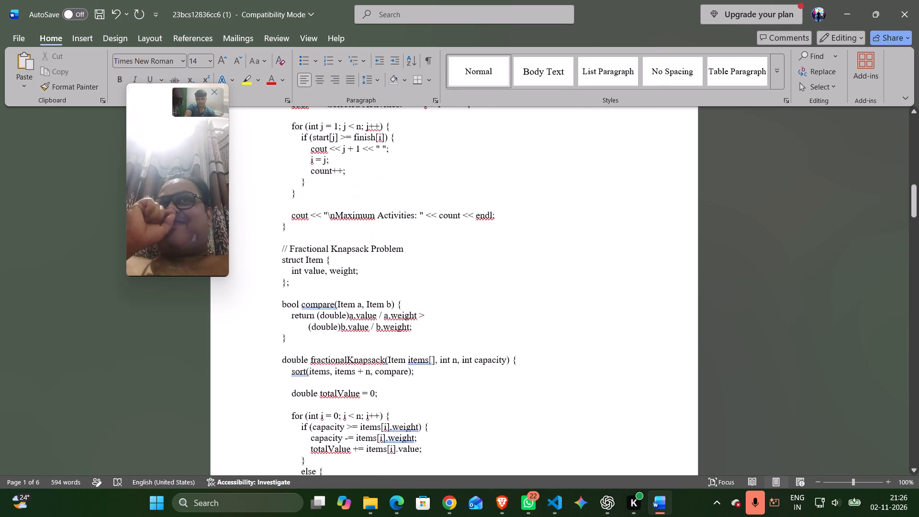
pyautogui.scroll(2, 526, 313)
pyautogui.scroll(-2, 432, 242)
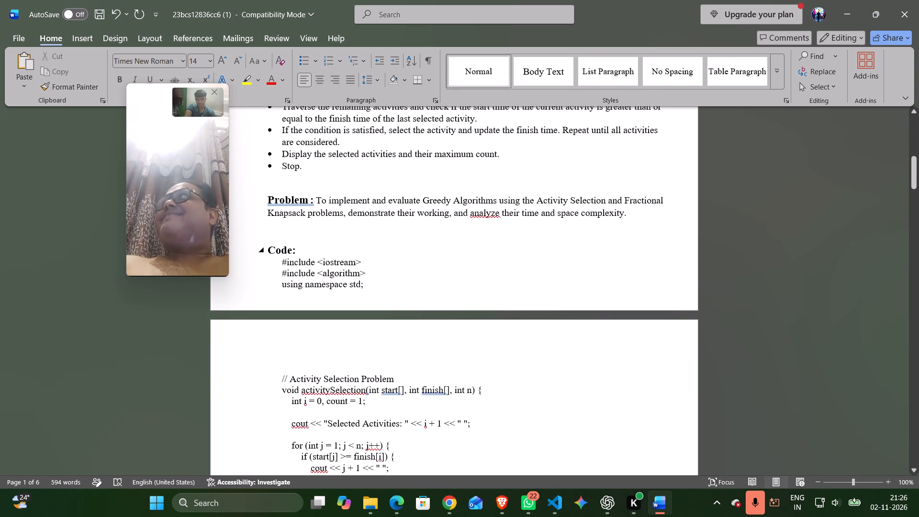
pyautogui.click(310, 247)
pyautogui.press('Return')
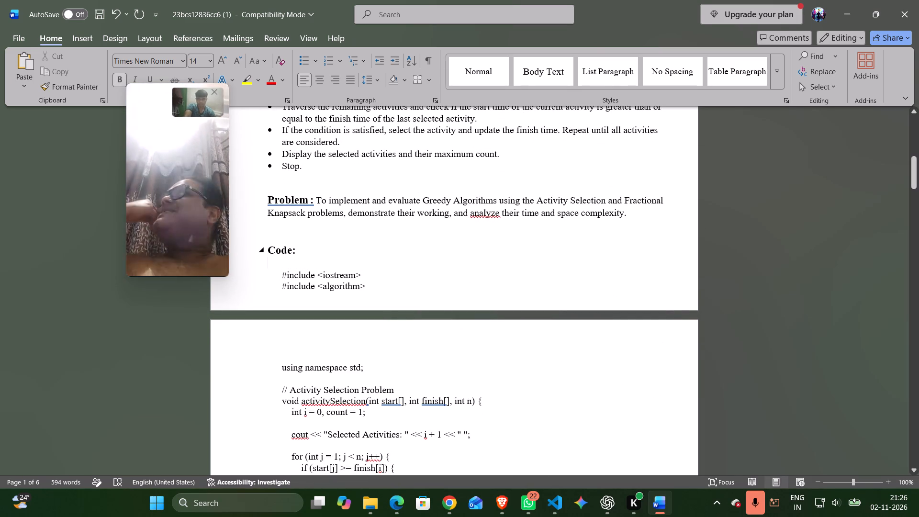
pyautogui.scroll(-9, 343, 248)
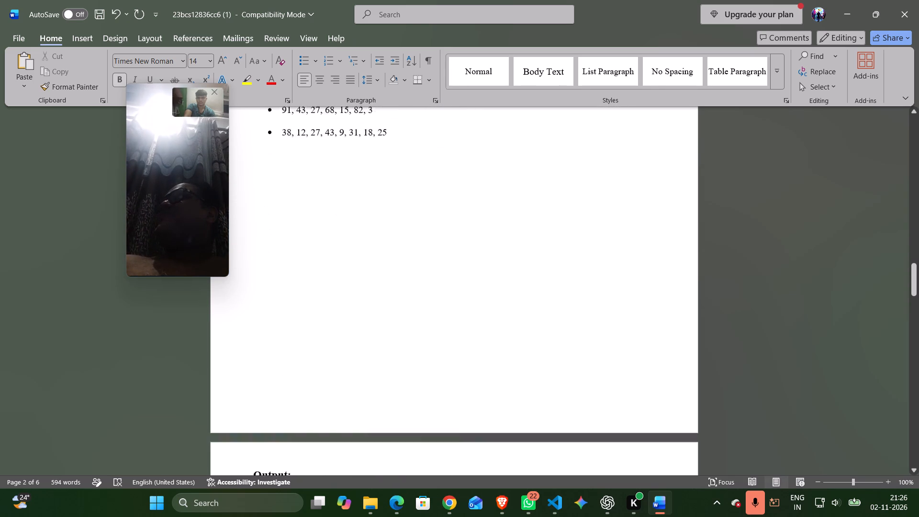
pyautogui.scroll(1, 343, 248)
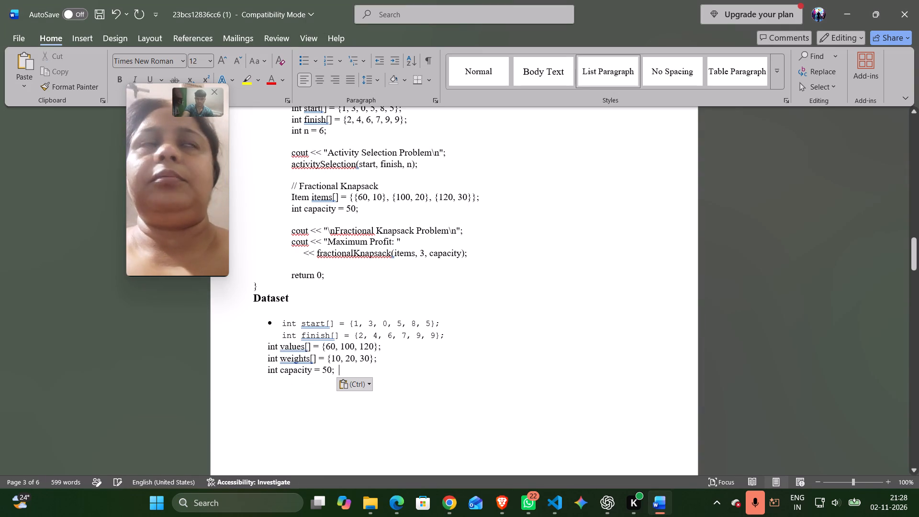
# Indent the values[], weights[] and capacity lines to align with the start[] and finish[] lines above them.
pyautogui.click(263, 343)
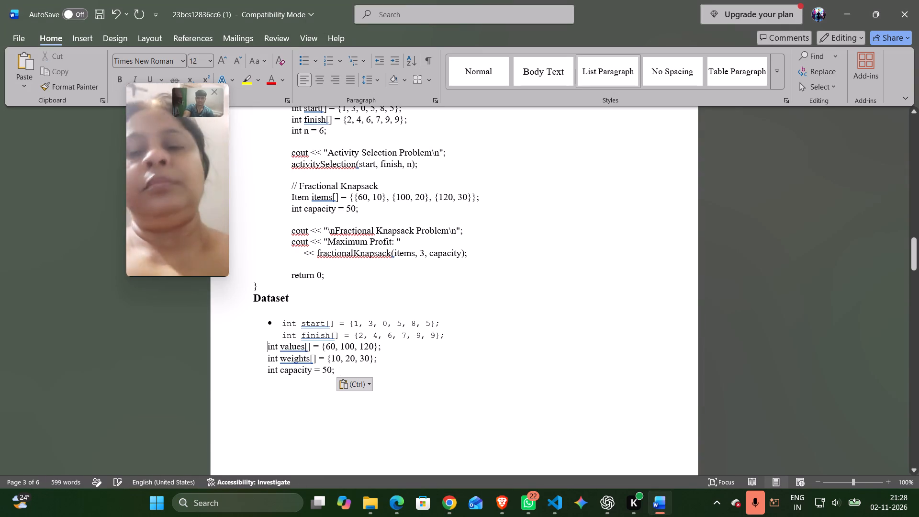
pyautogui.press('space')
pyautogui.press('space')
pyautogui.press('space')
pyautogui.press('space')
pyautogui.press('space')
pyautogui.press('space')
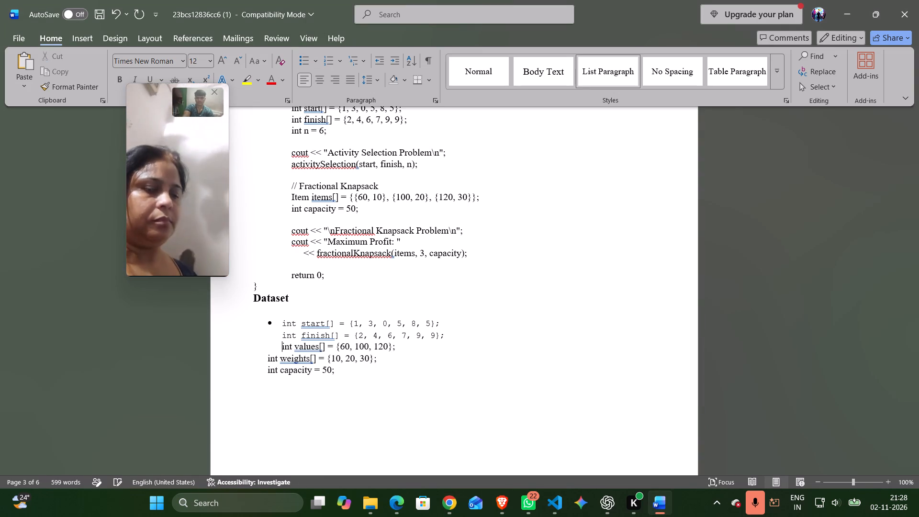
pyautogui.click(267, 357)
pyautogui.press('Tab')
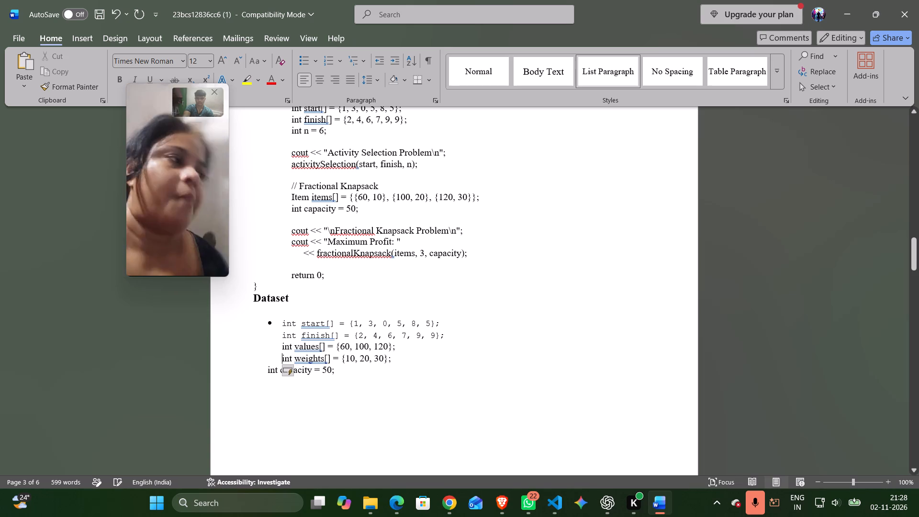
pyautogui.click(266, 371)
pyautogui.press('Tab')
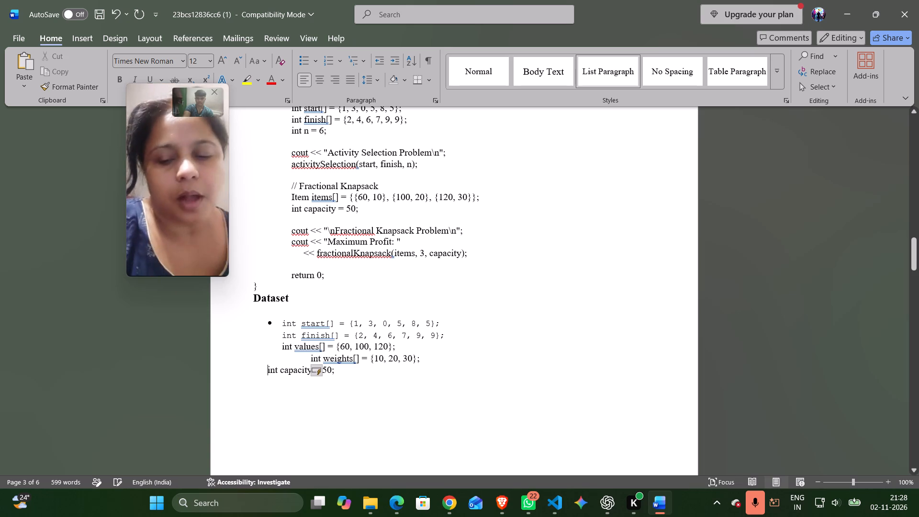
pyautogui.press('BackSpace')
pyautogui.press('Tab')
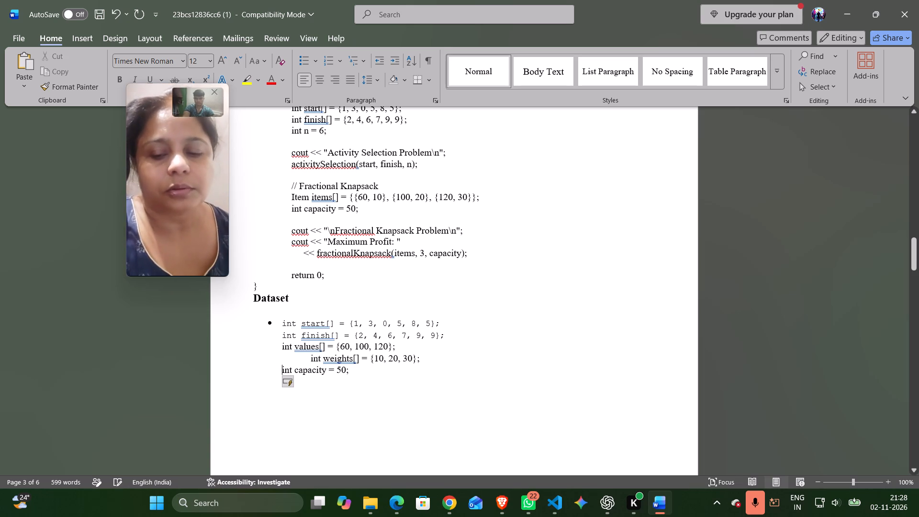
pyautogui.click(311, 358)
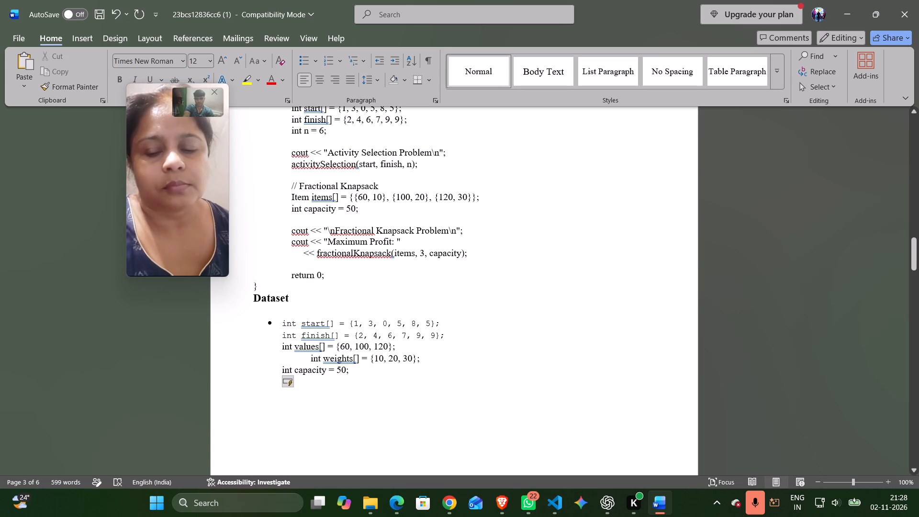
pyautogui.press('BackSpace')
pyautogui.press('Tab')
pyautogui.press('Tab')
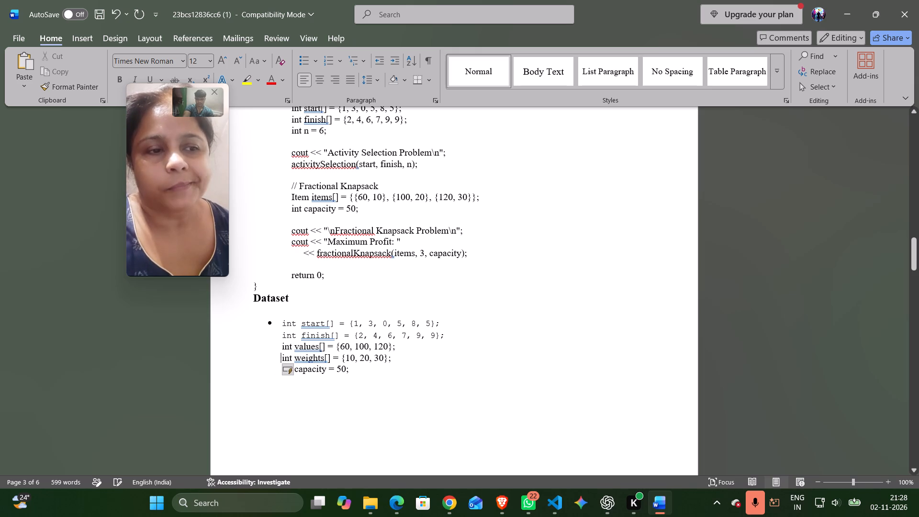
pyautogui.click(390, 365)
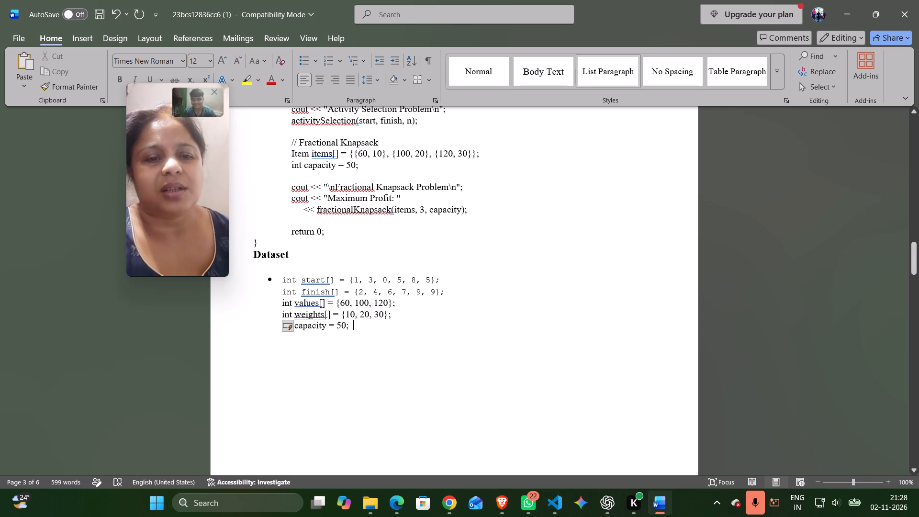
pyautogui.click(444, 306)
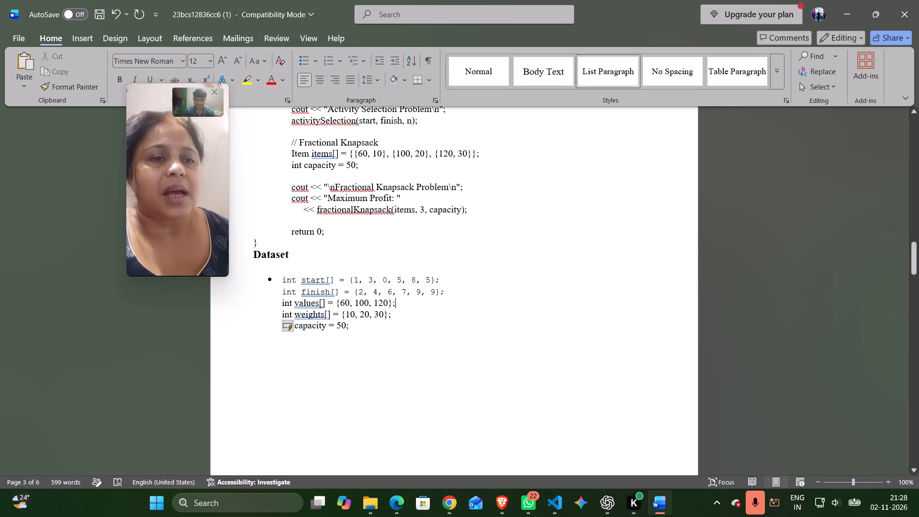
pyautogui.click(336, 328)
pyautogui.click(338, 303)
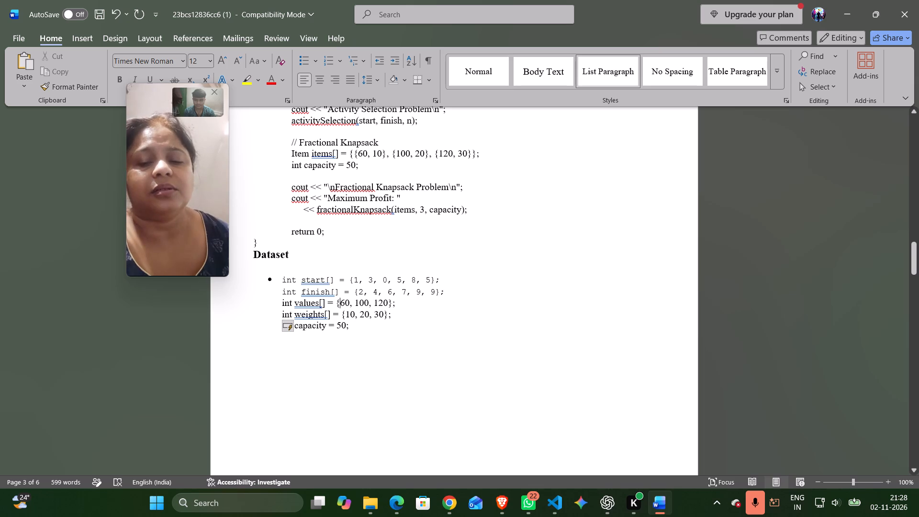
# Review the report from the Dataset section through Learning outcomes and back up to the Problem and Code sections.
pyautogui.scroll(-7, 375, 362)
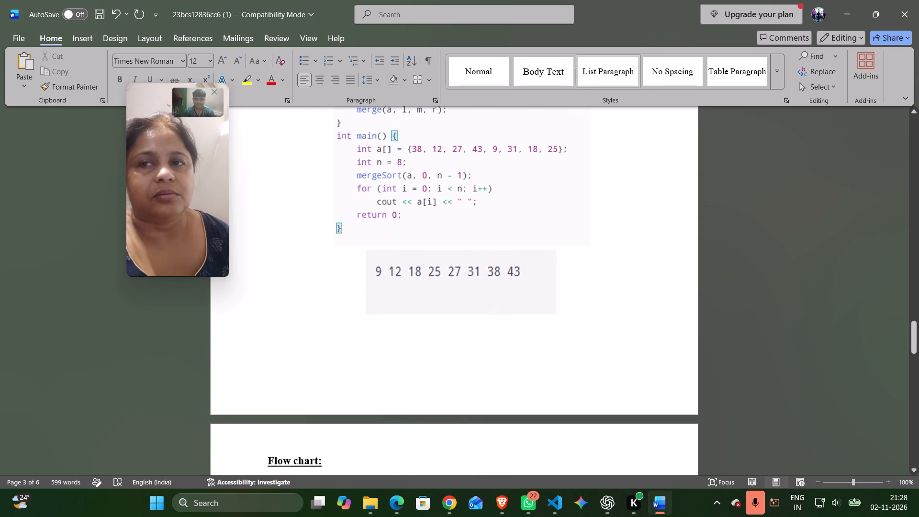
pyautogui.scroll(-7, 375, 362)
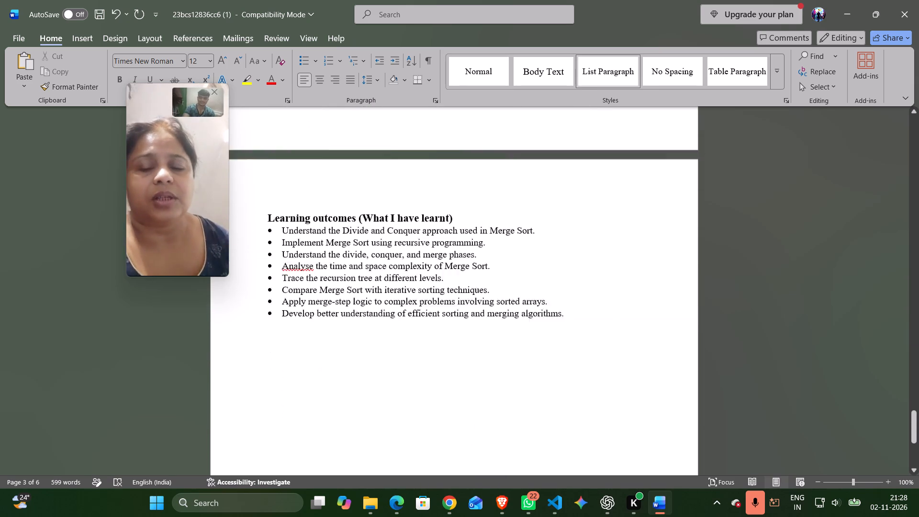
pyautogui.scroll(-1, 375, 362)
pyautogui.scroll(12, 375, 362)
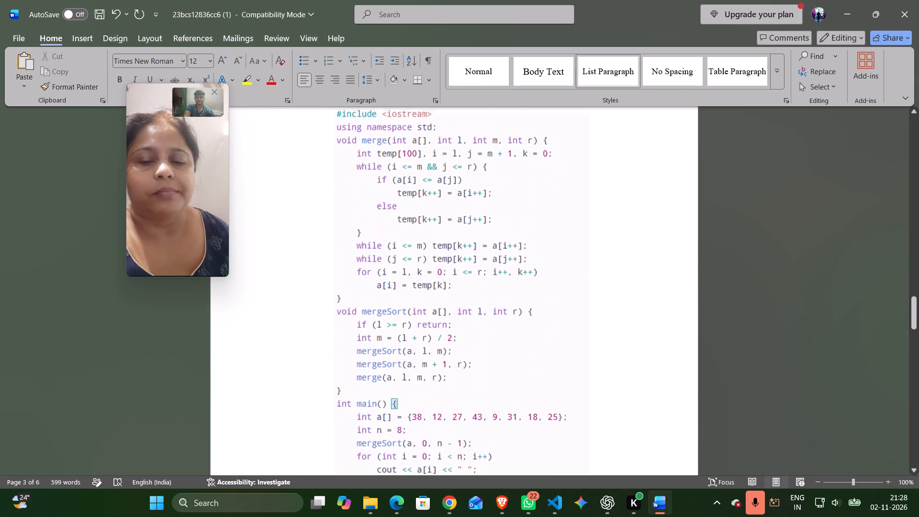
pyautogui.scroll(4, 375, 362)
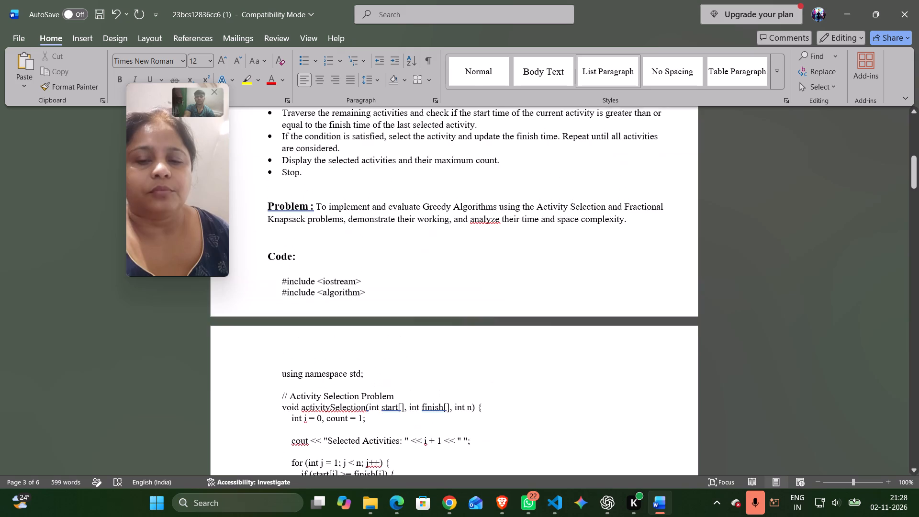
# Review the report from the Experiment 3.1 header and Objective section through the start of the Code section.
pyautogui.scroll(5, 375, 362)
pyautogui.scroll(-1, 375, 362)
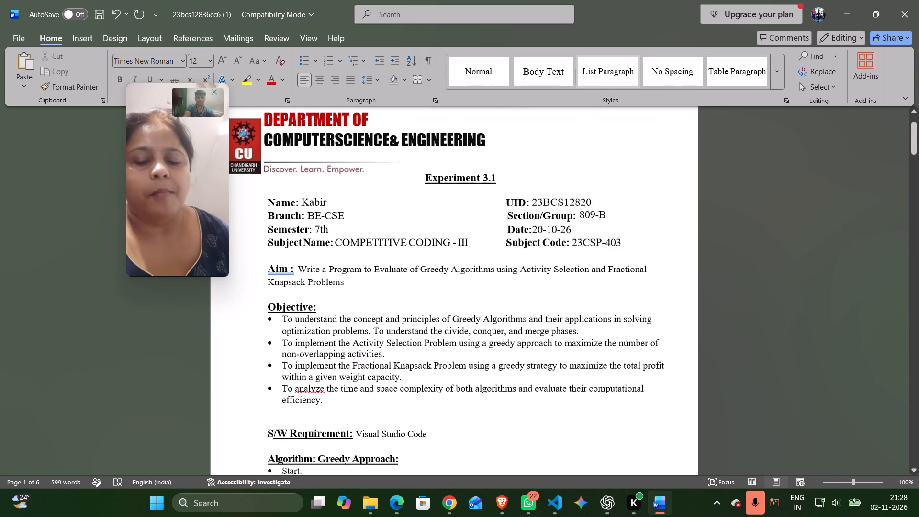
pyautogui.scroll(-1, 375, 362)
pyautogui.scroll(1, 375, 362)
pyautogui.scroll(-1, 375, 362)
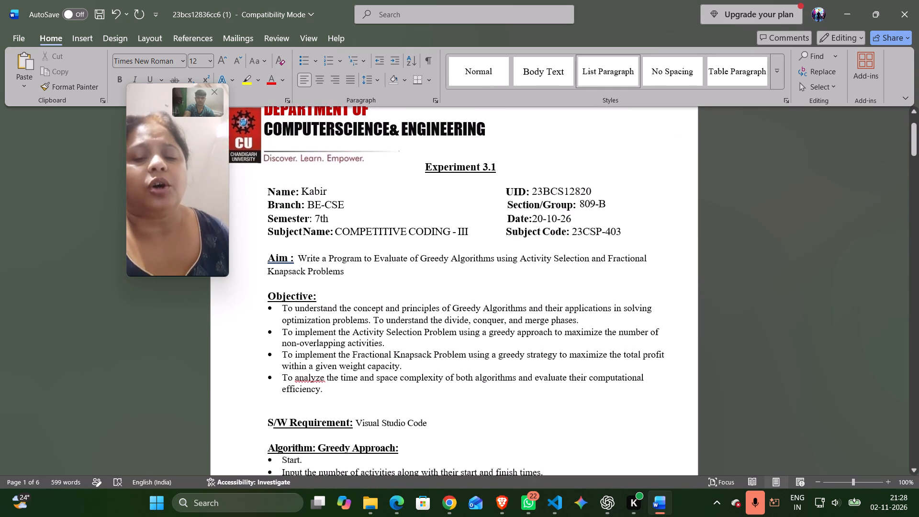
pyautogui.scroll(-3, 375, 362)
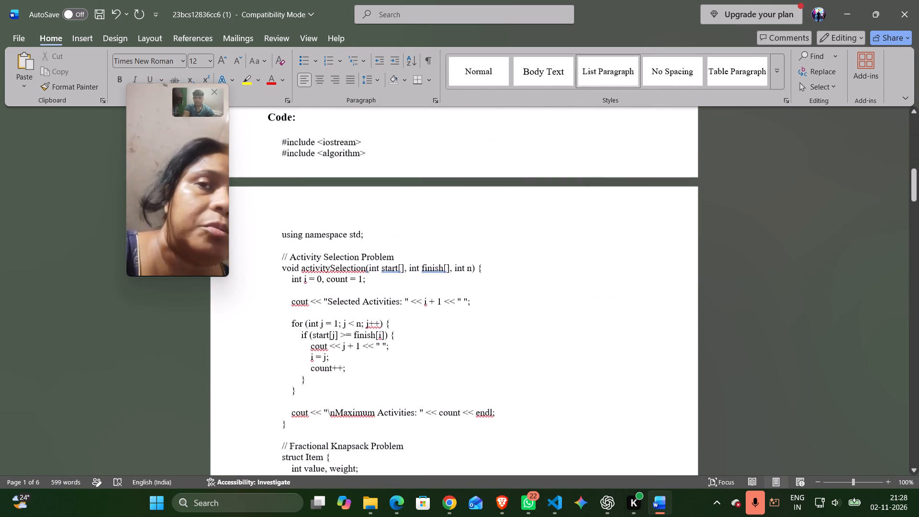
pyautogui.scroll(-1, 375, 362)
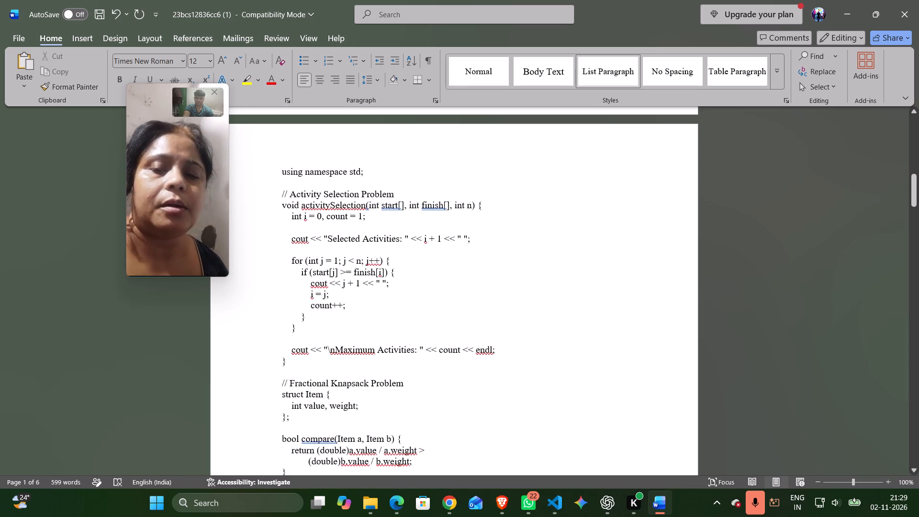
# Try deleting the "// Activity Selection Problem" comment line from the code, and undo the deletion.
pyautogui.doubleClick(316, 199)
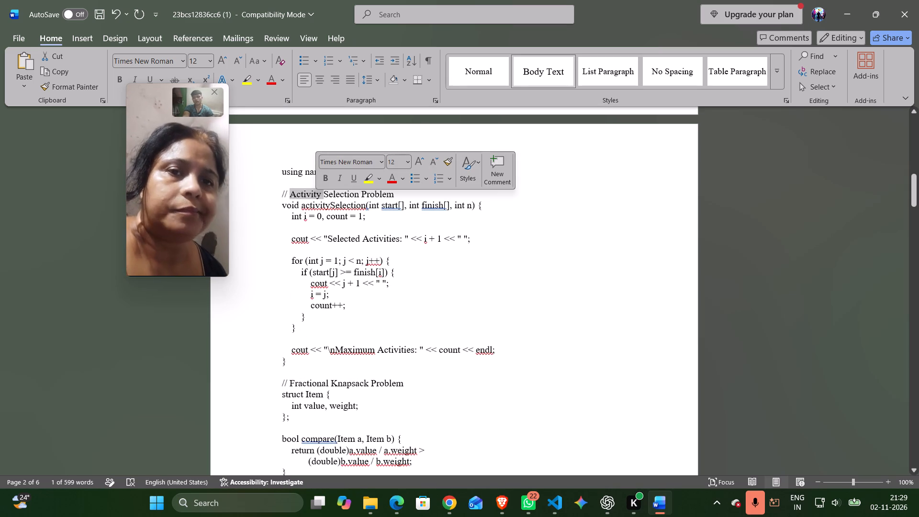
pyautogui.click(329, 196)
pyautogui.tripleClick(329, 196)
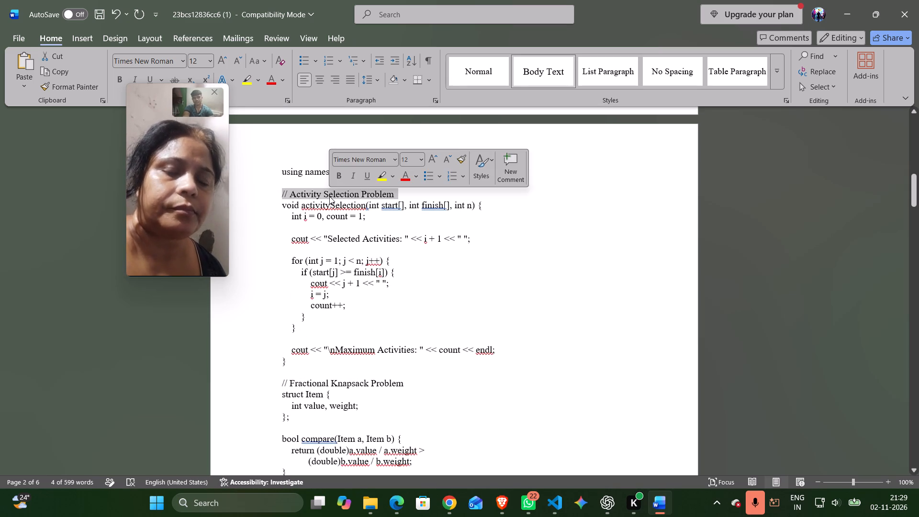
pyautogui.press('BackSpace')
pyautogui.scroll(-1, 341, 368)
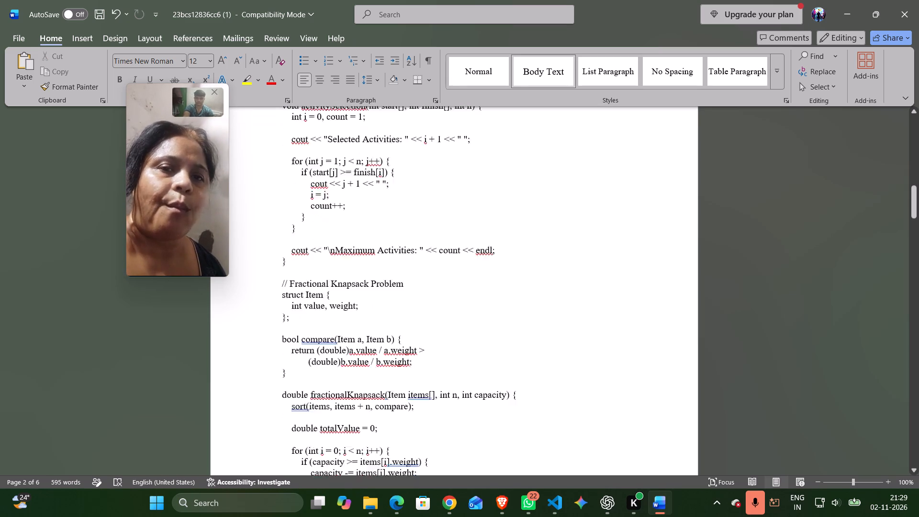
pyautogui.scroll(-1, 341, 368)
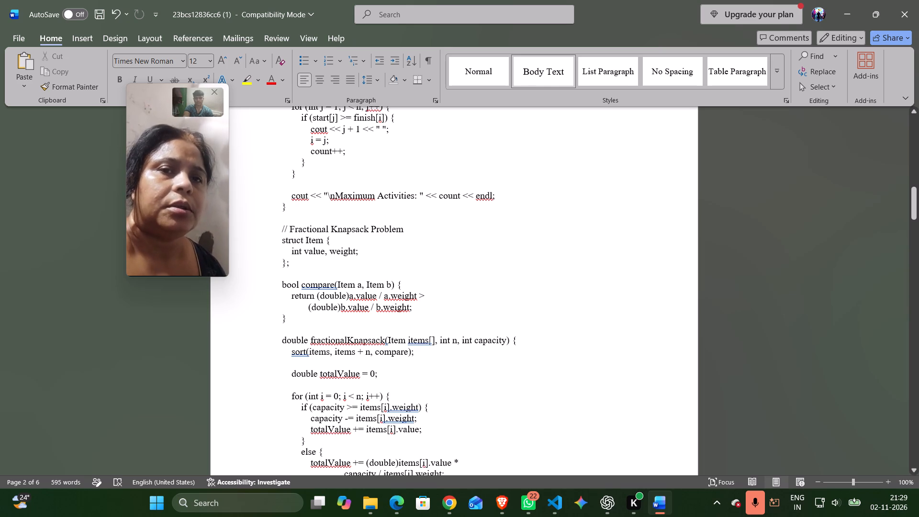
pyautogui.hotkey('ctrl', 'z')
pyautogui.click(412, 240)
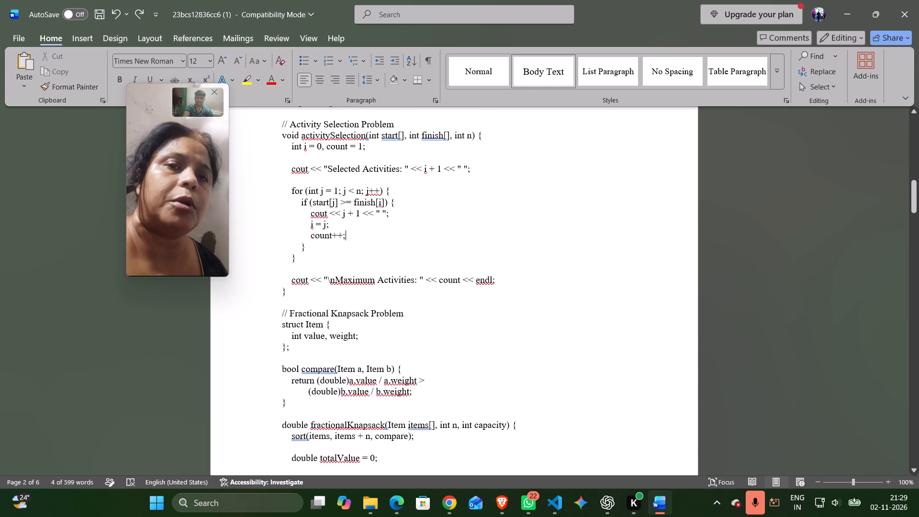
pyautogui.scroll(-4, 412, 240)
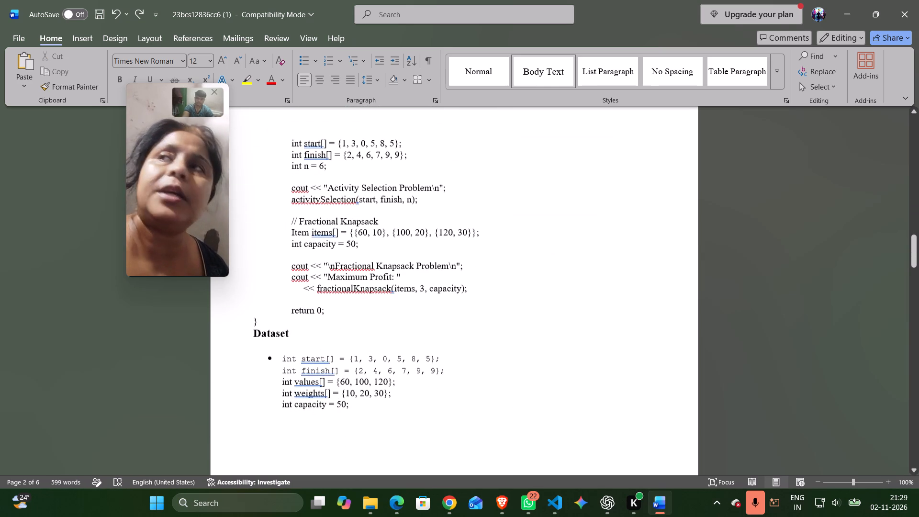
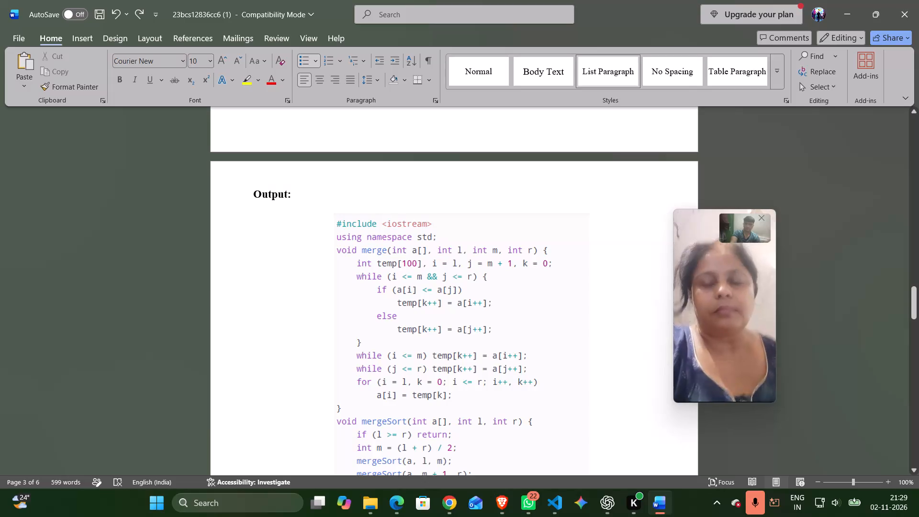
# Check the code and result screenshots in the Word report's Output section, and return to the online C++ compiler in Chrome.
pyautogui.scroll(-1, 400, 285)
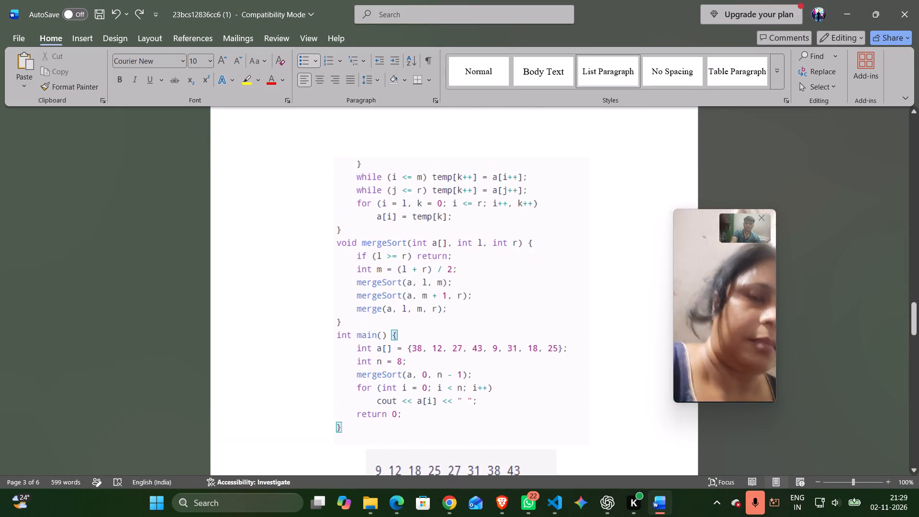
pyautogui.hotkey('alt', 'Tab')
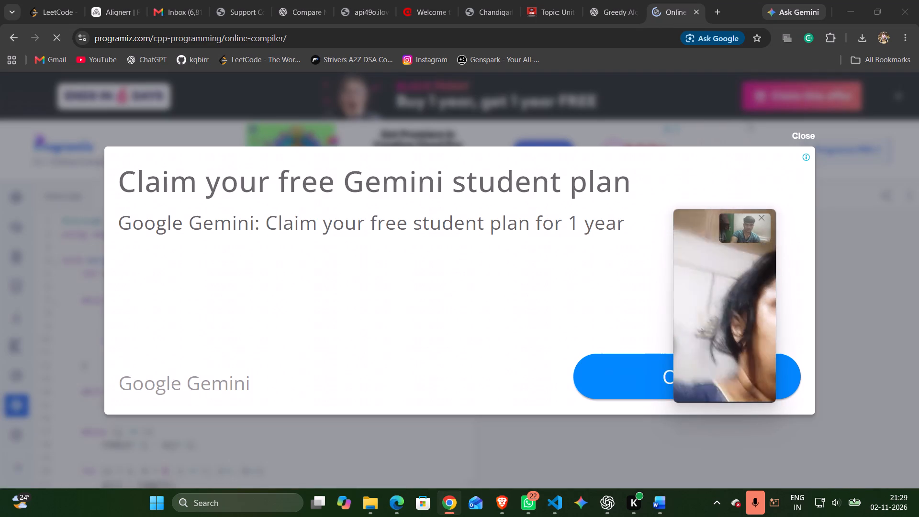
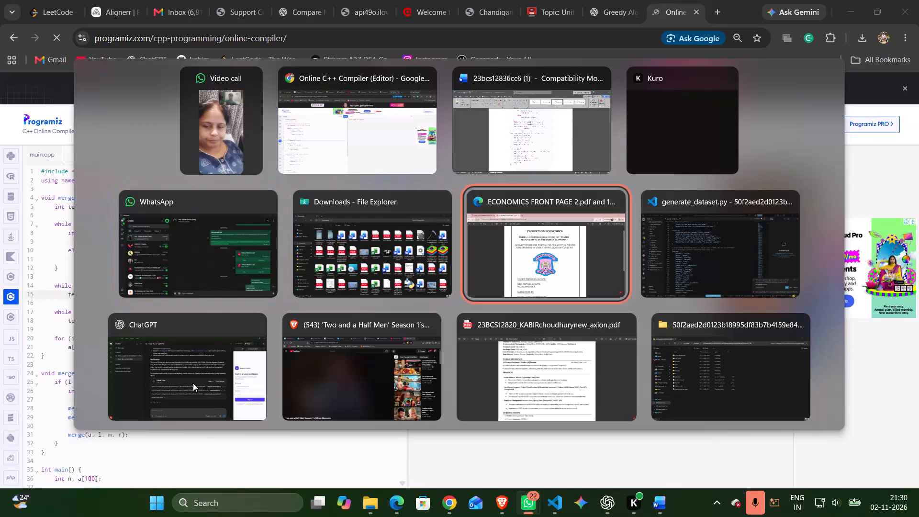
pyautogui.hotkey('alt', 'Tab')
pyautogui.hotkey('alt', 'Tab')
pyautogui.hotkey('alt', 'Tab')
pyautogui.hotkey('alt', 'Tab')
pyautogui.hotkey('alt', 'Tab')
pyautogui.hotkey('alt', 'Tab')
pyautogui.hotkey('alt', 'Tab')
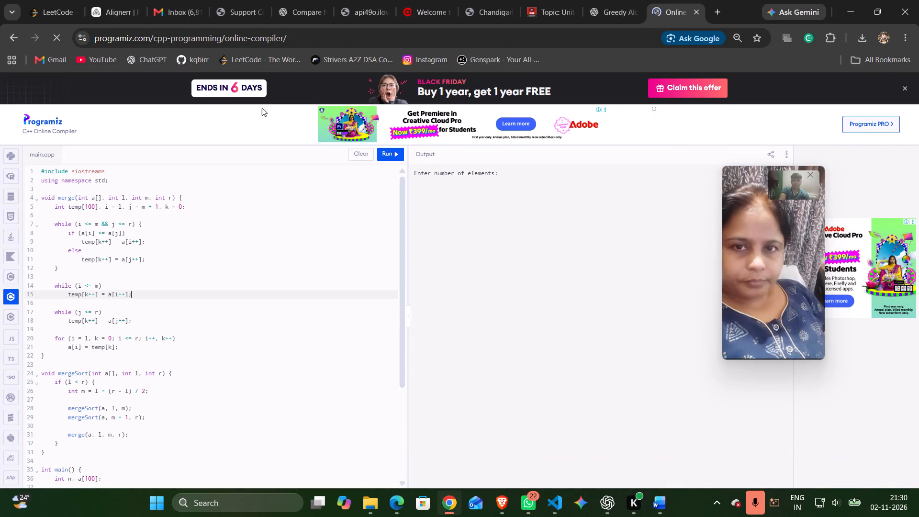
# Replace the Merge Sort code in the online compiler with the Activity Selection and Fractional Knapsack C++ code from the ChatGPT conversation.
pyautogui.click(584, 0)
pyautogui.scroll(-2, 448, 254)
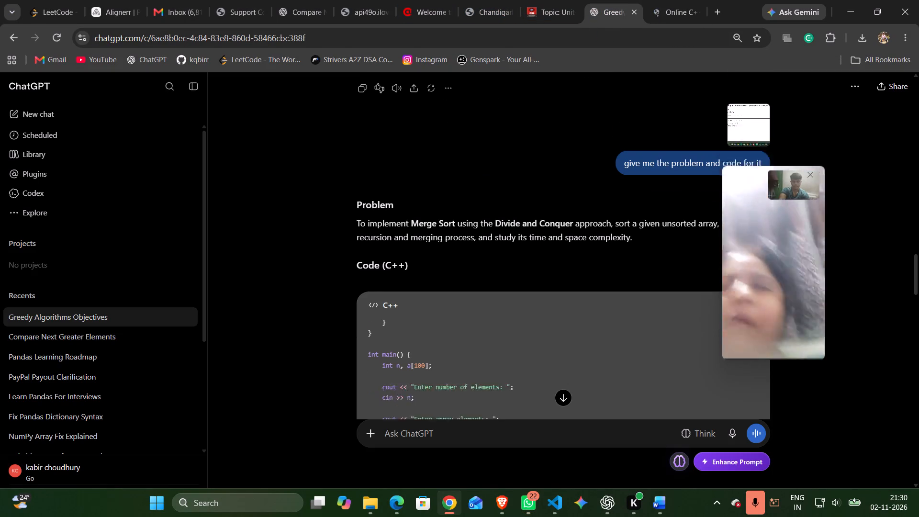
pyautogui.scroll(-9, 448, 254)
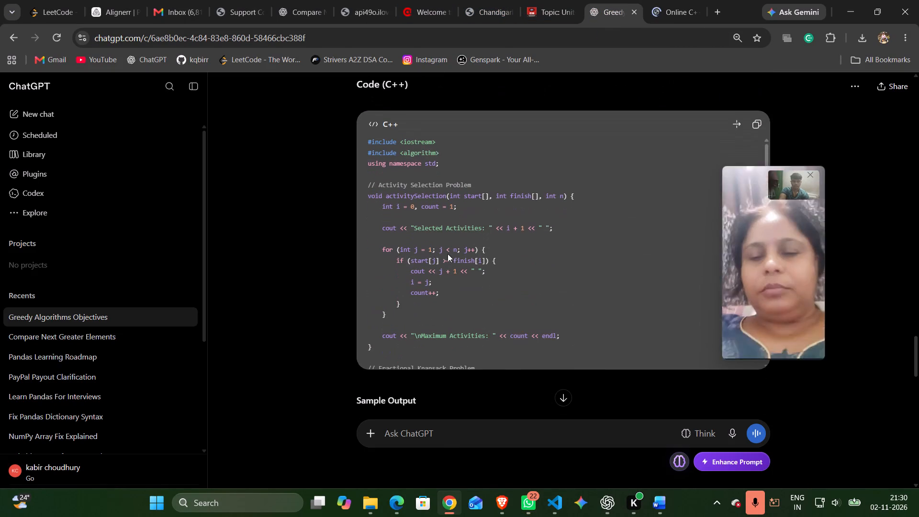
pyautogui.scroll(-1, 448, 254)
pyautogui.click(754, 121)
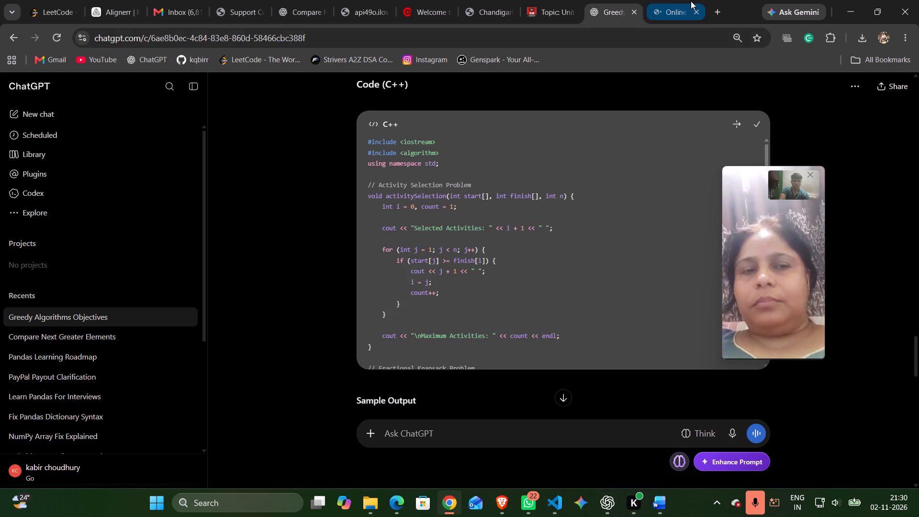
pyautogui.click(691, 1)
pyautogui.click(186, 295)
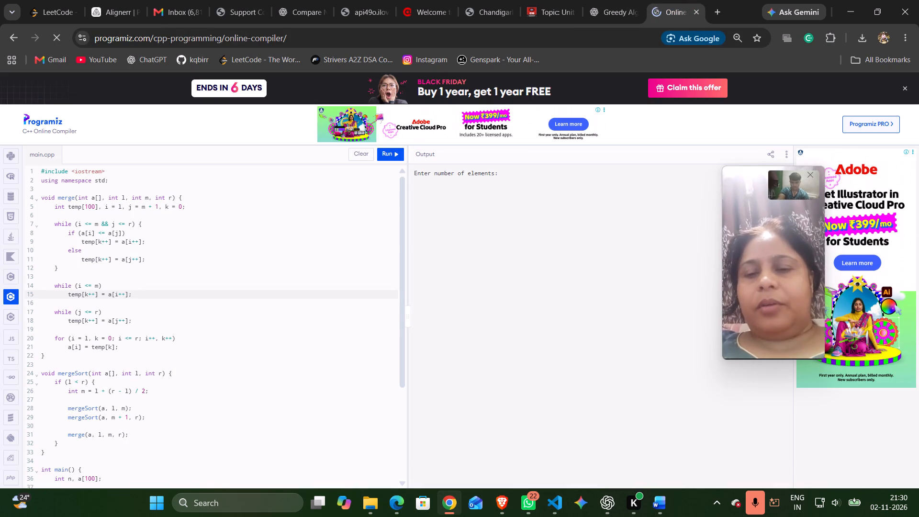
pyautogui.hotkey('ctrl', 'a')
pyautogui.hotkey('ctrl', 'v')
# Capture a screenshot of the upper part of the greedy code, from the include lines into the fractionalKnapsack function.
pyautogui.scroll(5, 186, 295)
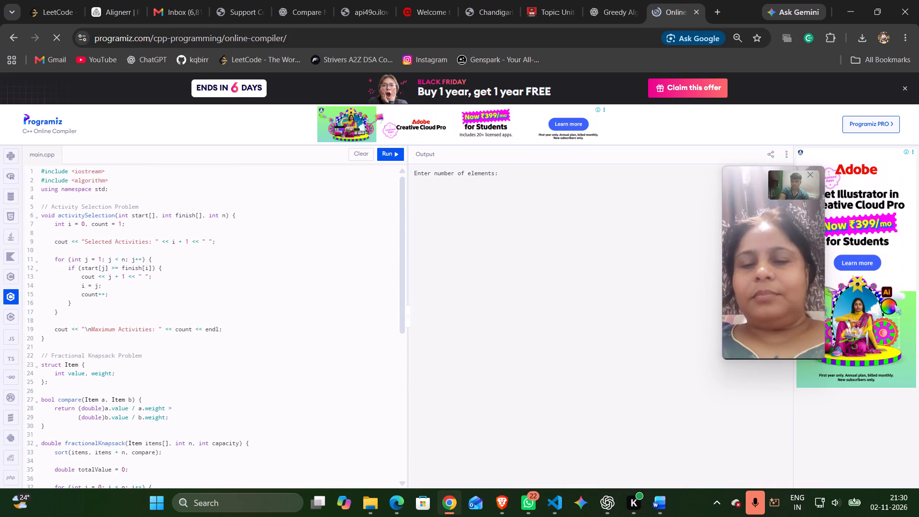
pyautogui.press('Print')
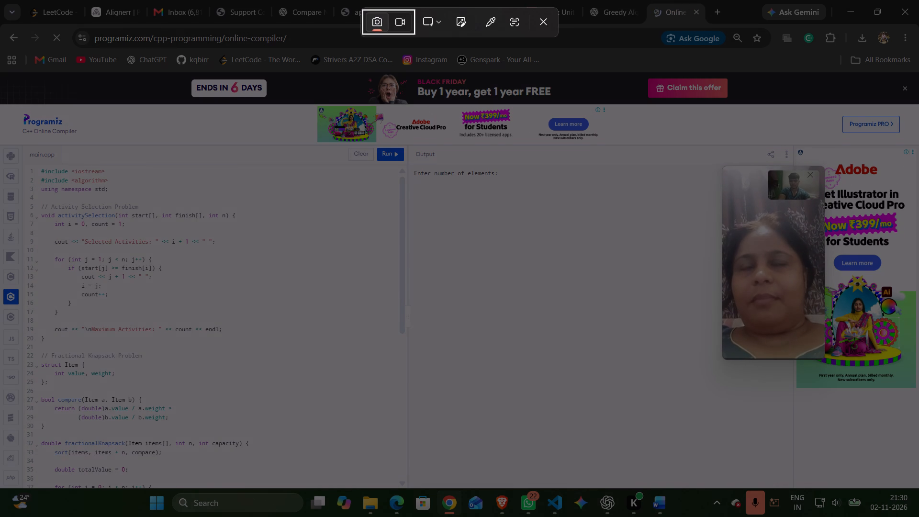
pyautogui.moveTo(16, 165); pyautogui.dragTo(272, 447)
pyautogui.scroll(1, 233, 368)
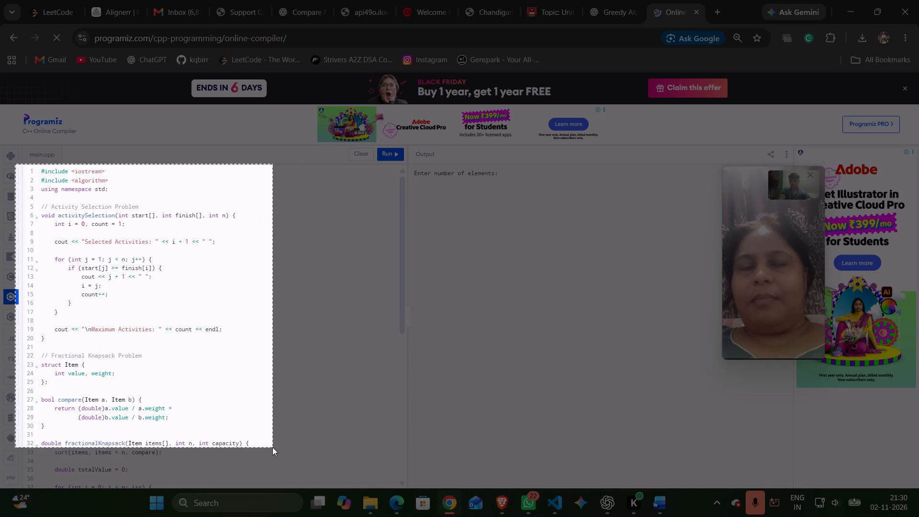
pyautogui.scroll(1, 272, 447)
pyautogui.moveTo(272, 447); pyautogui.dragTo(297, 481)
pyautogui.scroll(1, 297, 481)
# Capture a screenshot of the rest of the code, from the totalValue declaration through the end of main.
pyautogui.scroll(-1, 210, 400)
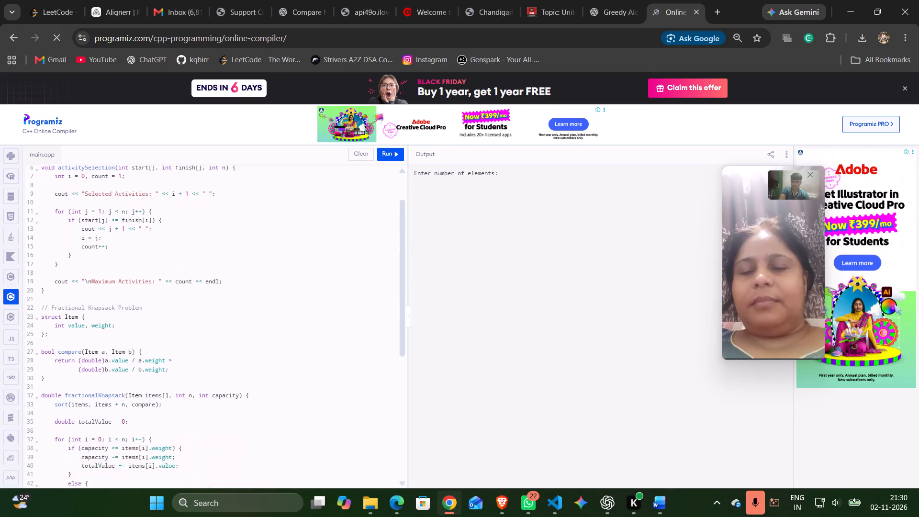
pyautogui.scroll(-6, 210, 400)
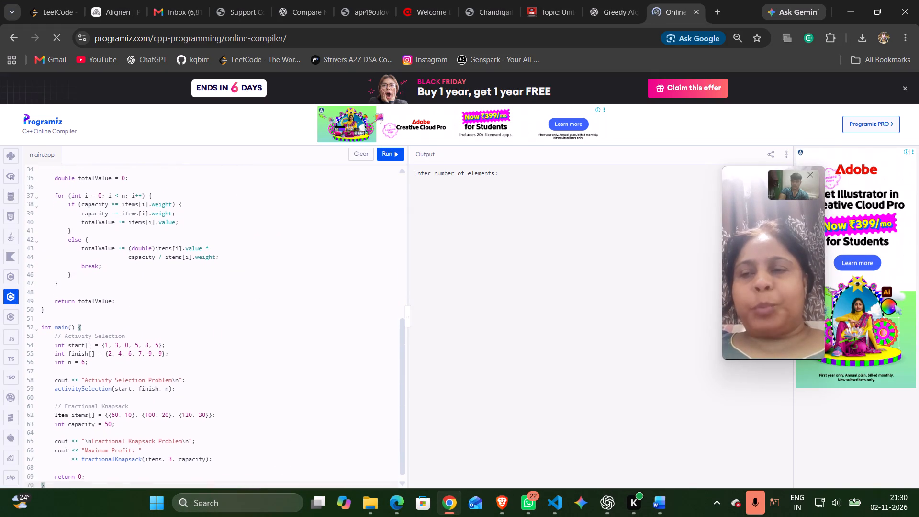
pyautogui.scroll(-1, 210, 400)
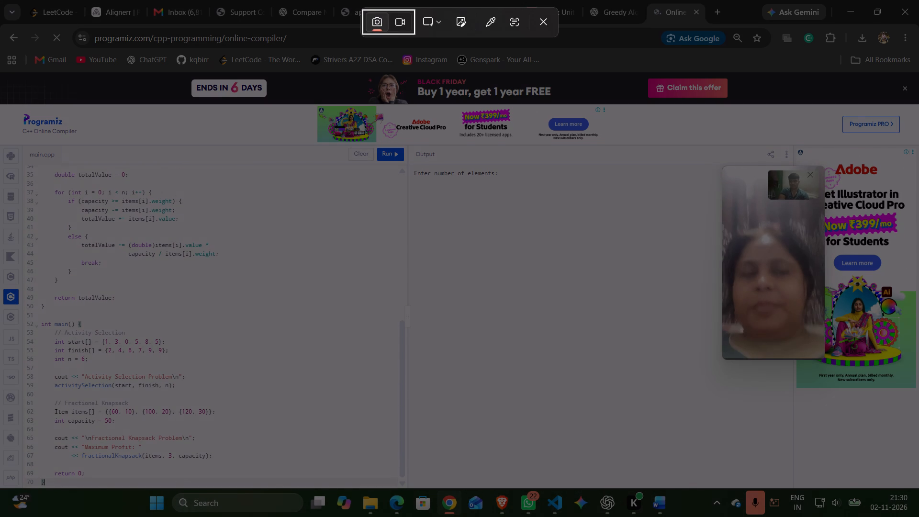
pyautogui.moveTo(26, 169); pyautogui.dragTo(288, 485)
pyautogui.scroll(1, 225, 376)
# Switch to the Word report and review it from the Experiment 3.1 header through the code and Dataset to the Output section.
pyautogui.hotkey('alt', 'Tab')
pyautogui.hotkey('alt', 'Tab')
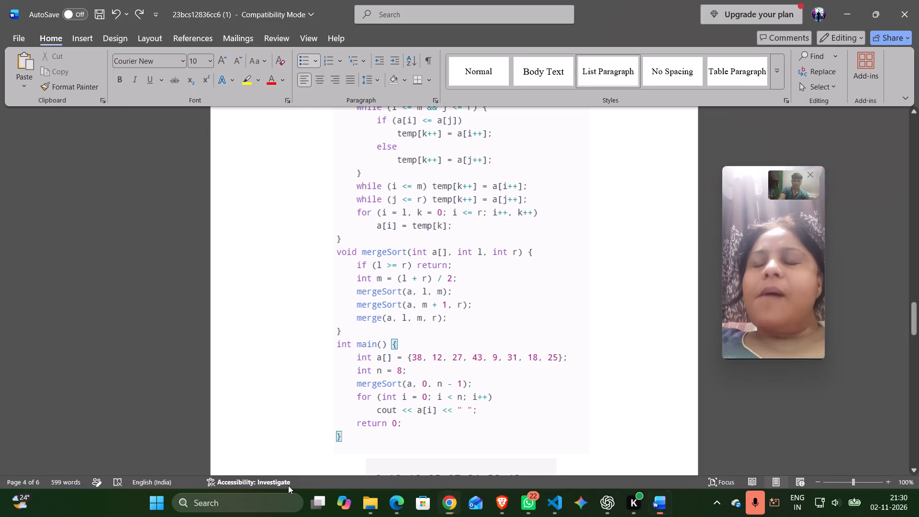
pyautogui.scroll(8, 367, 387)
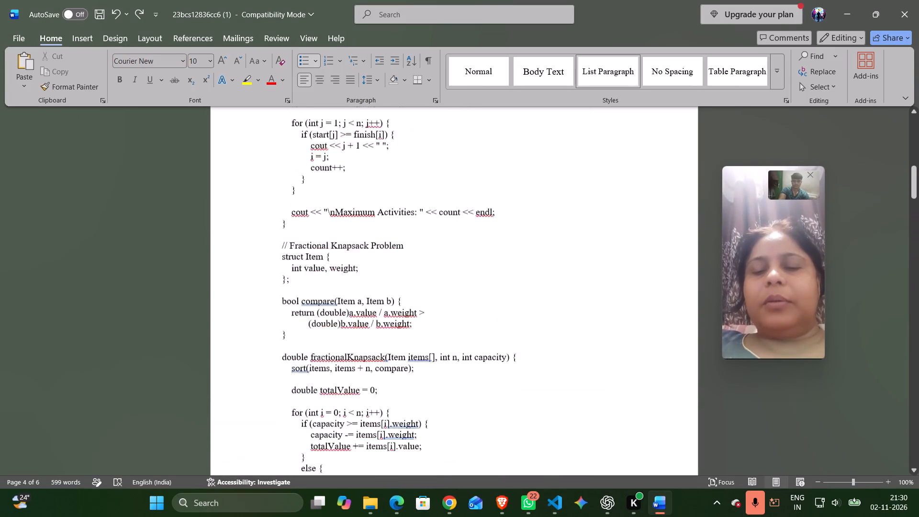
pyautogui.scroll(-8, 367, 387)
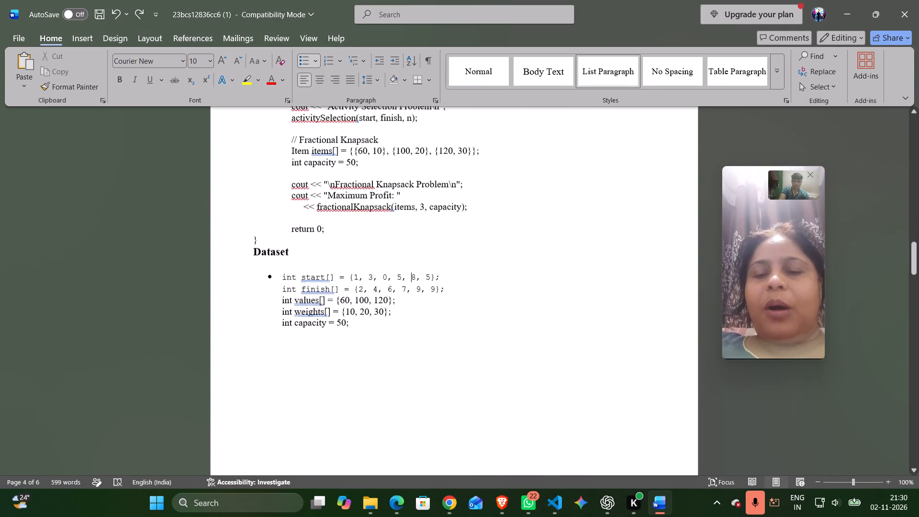
pyautogui.scroll(-2, 367, 387)
pyautogui.scroll(1, 367, 387)
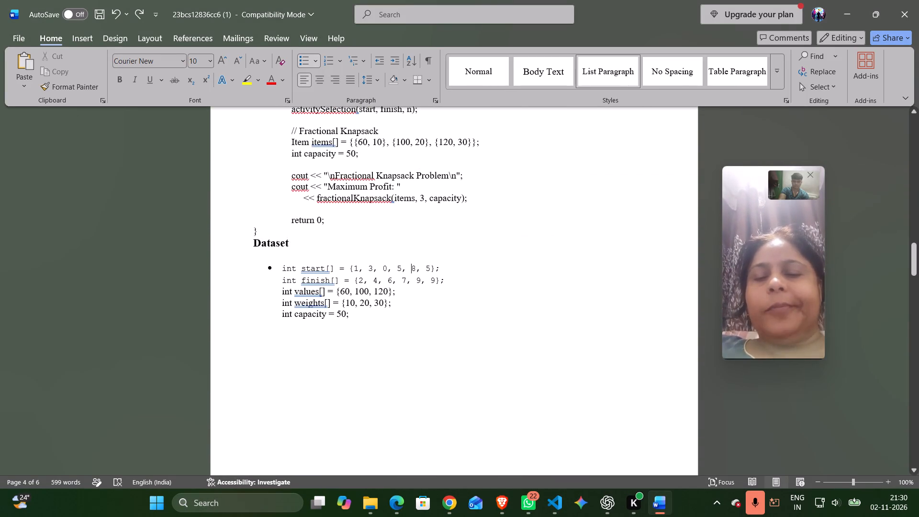
pyautogui.click(292, 231)
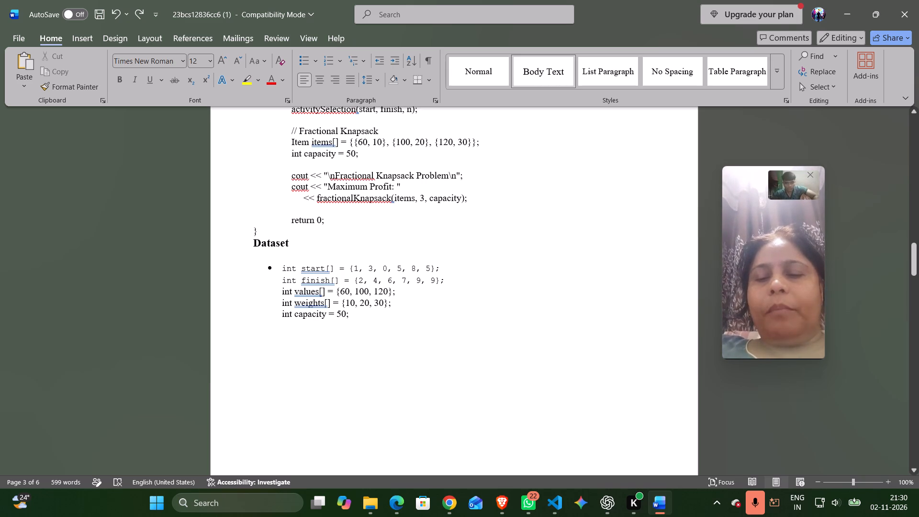
pyautogui.scroll(-6, 349, 342)
pyautogui.scroll(1, 349, 342)
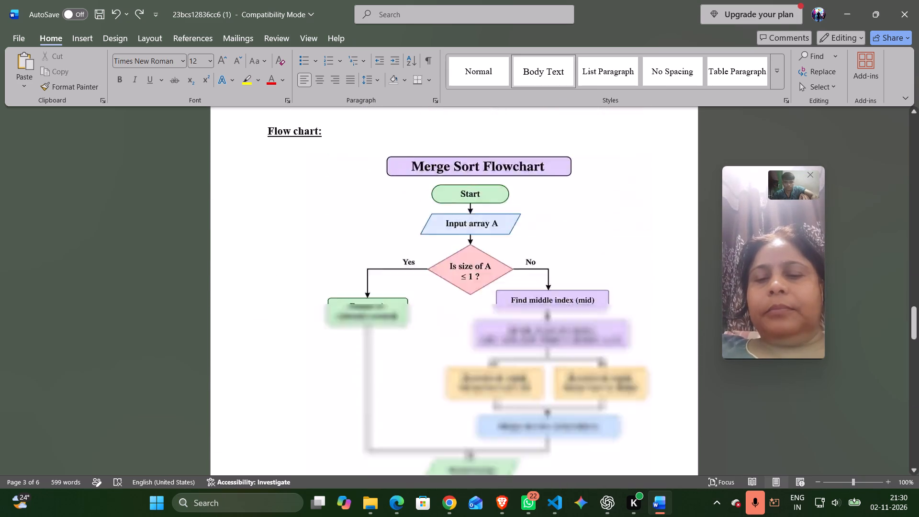
pyautogui.scroll(6, 349, 342)
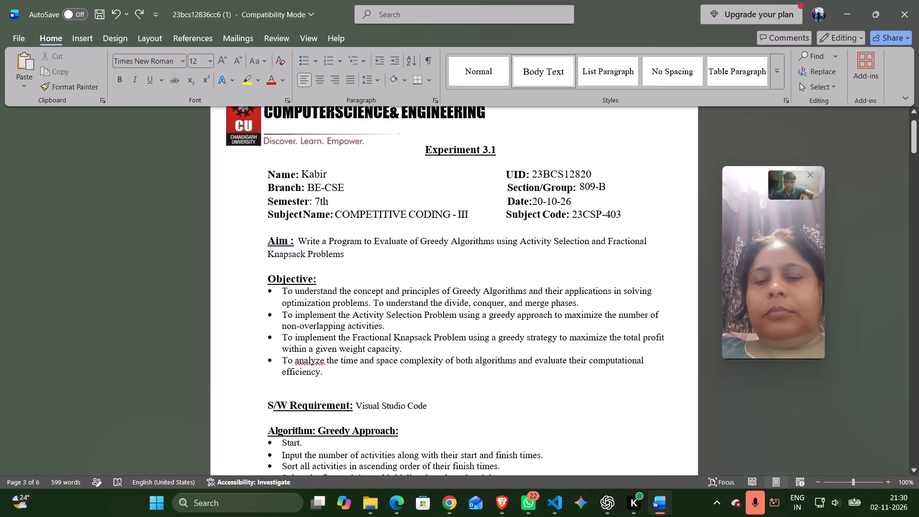
pyautogui.scroll(-6, 349, 342)
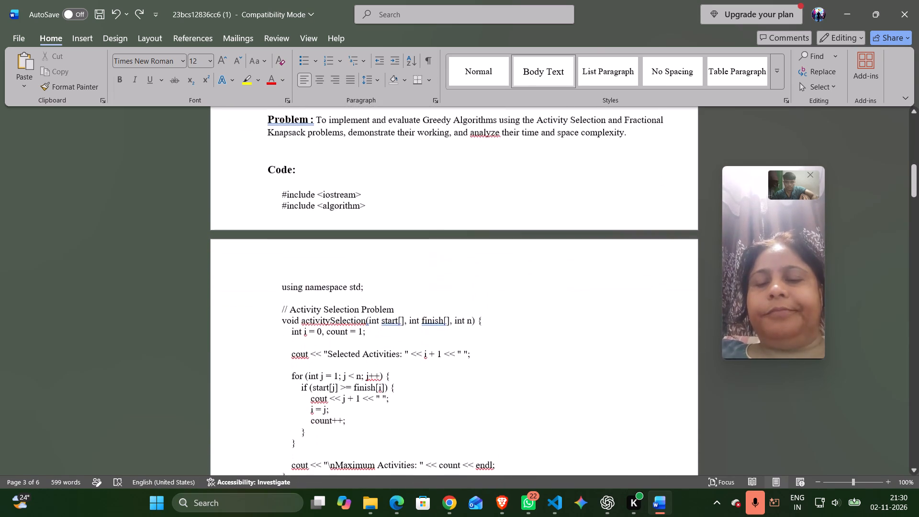
pyautogui.scroll(-3, 349, 342)
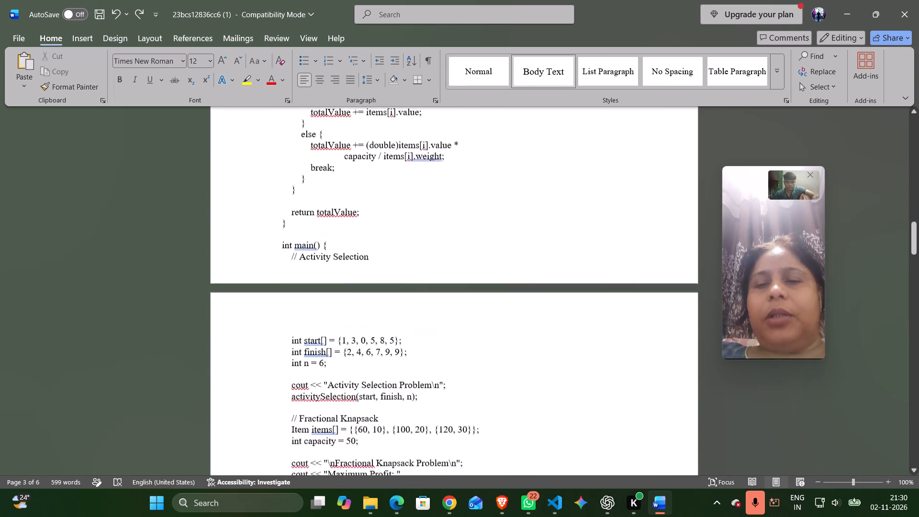
pyautogui.scroll(-3, 349, 342)
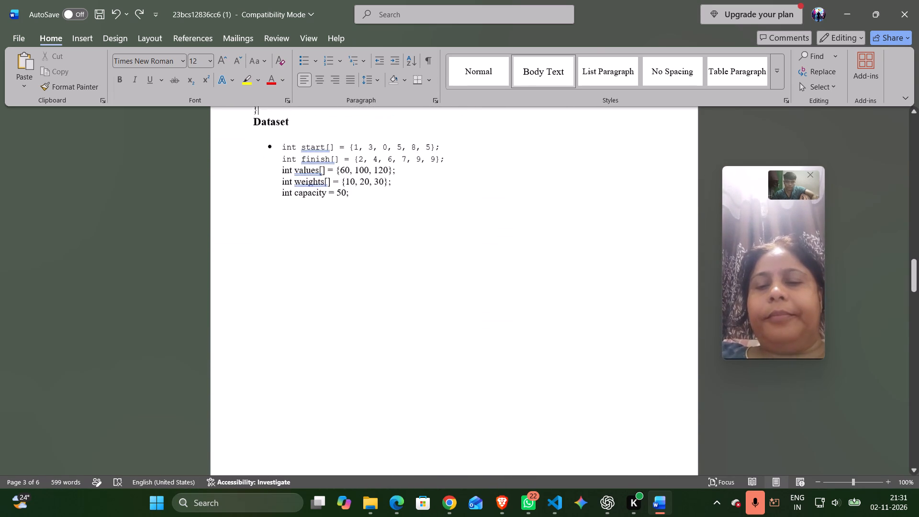
pyautogui.scroll(-2, 349, 342)
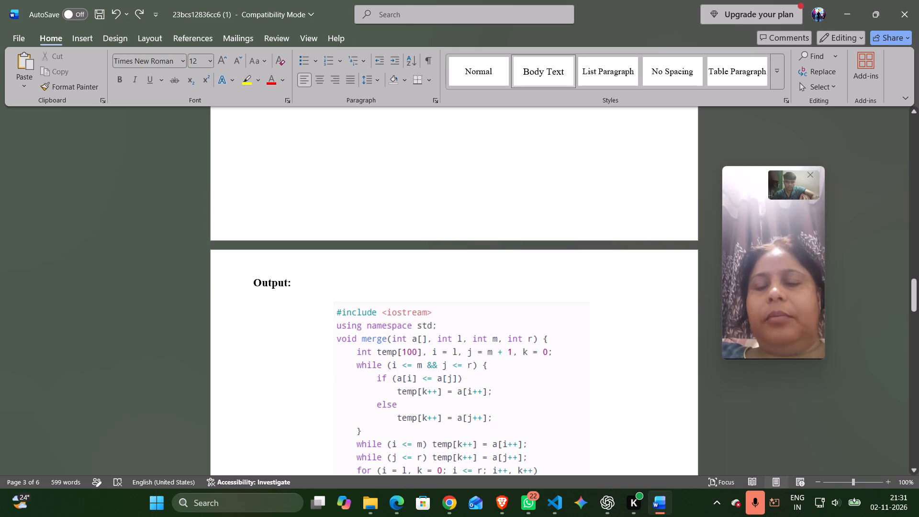
# Delete the old Merge Sort code screenshot under the Output heading.
pyautogui.click(377, 339)
pyautogui.press('BackSpace')
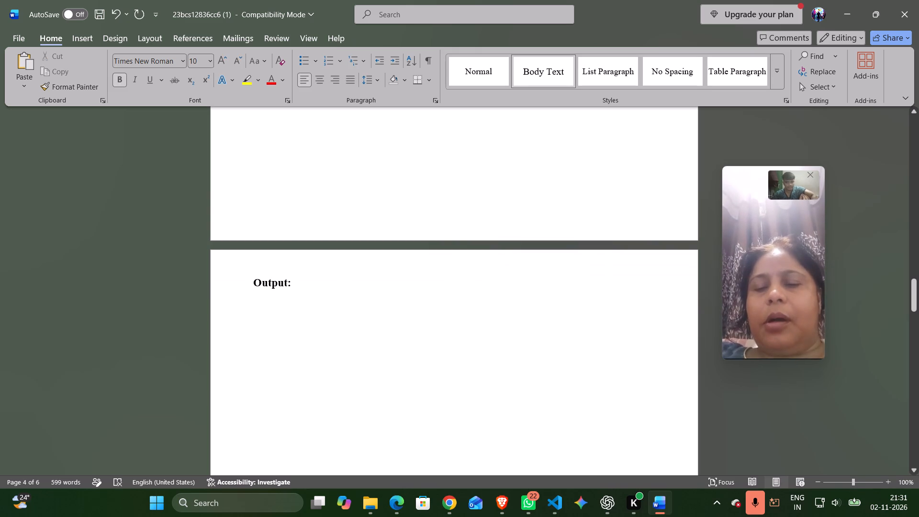
pyautogui.click(80, 34)
pyautogui.click(210, 208)
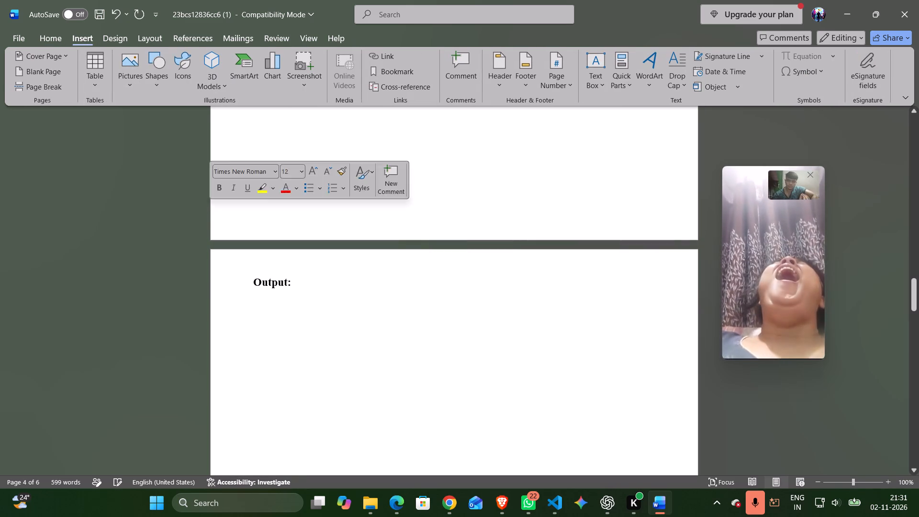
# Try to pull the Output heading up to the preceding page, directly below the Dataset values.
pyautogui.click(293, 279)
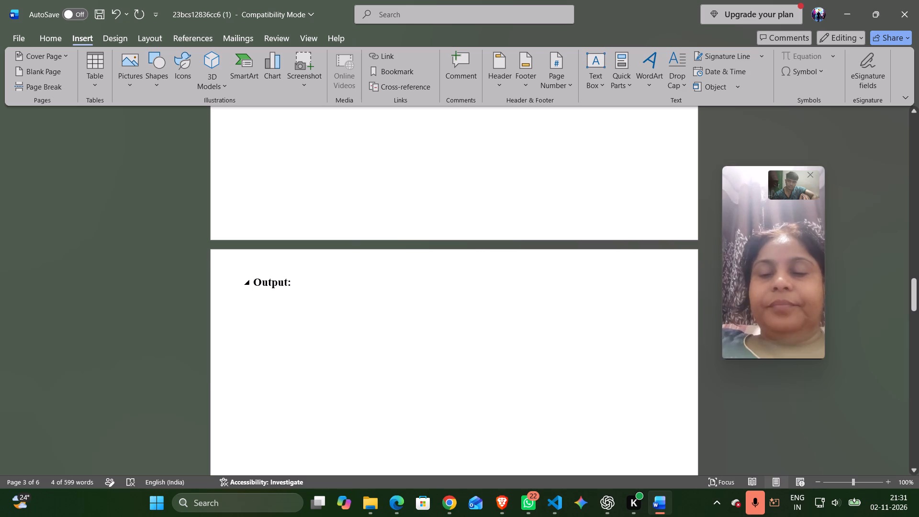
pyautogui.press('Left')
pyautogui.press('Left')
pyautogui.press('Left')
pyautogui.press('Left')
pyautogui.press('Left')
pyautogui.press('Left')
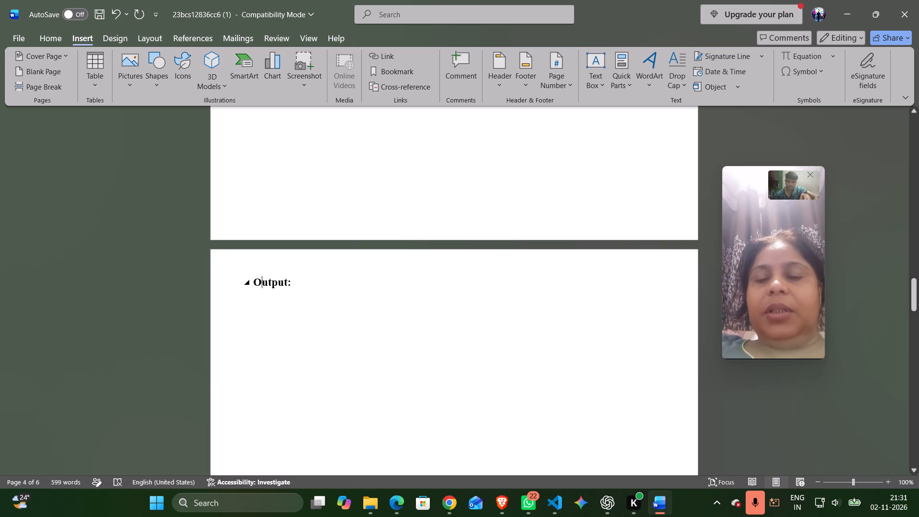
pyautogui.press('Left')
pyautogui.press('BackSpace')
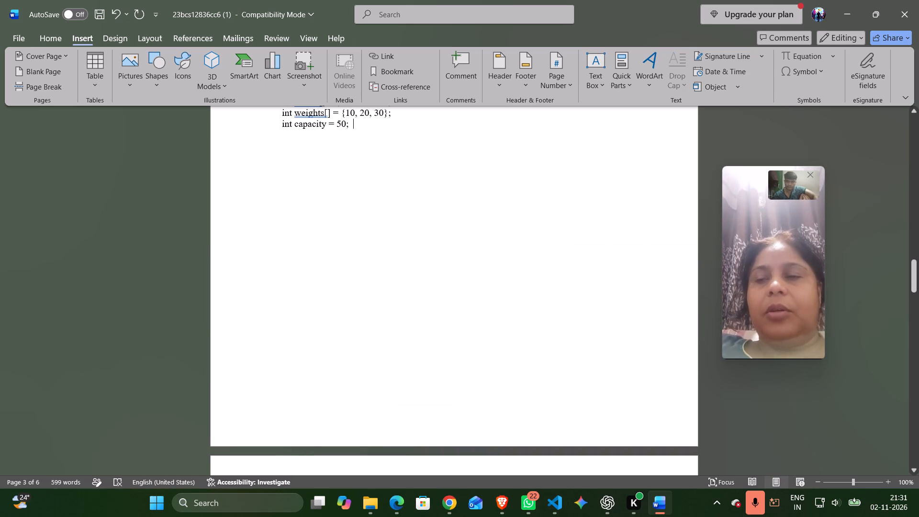
# Delete the "Output:" heading text from the page after the Dataset section.
pyautogui.scroll(-1, 397, 320)
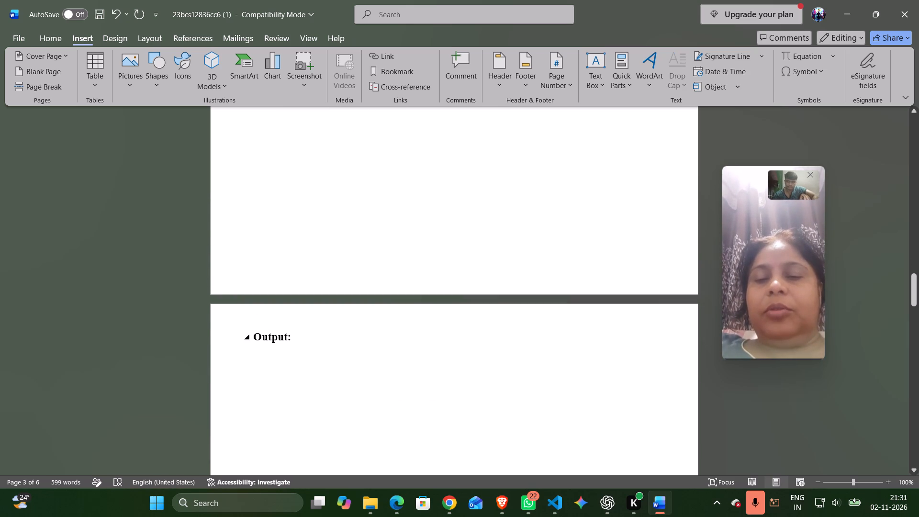
pyautogui.click(313, 338)
pyautogui.press('BackSpace')
pyautogui.press('BackSpace')
pyautogui.press('BackSpace')
pyautogui.press('BackSpace')
pyautogui.press('BackSpace')
pyautogui.press('BackSpace')
pyautogui.press('BackSpace')
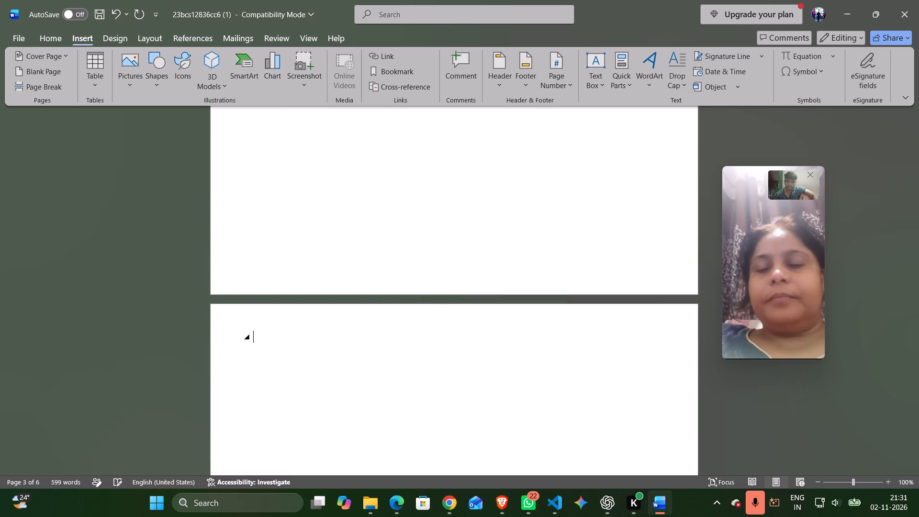
pyautogui.press('BackSpace')
# Add an "OUTPUT:" heading below the Dataset's capacity line, separated from it by blank lines.
pyautogui.press('Return')
pyautogui.press('Return')
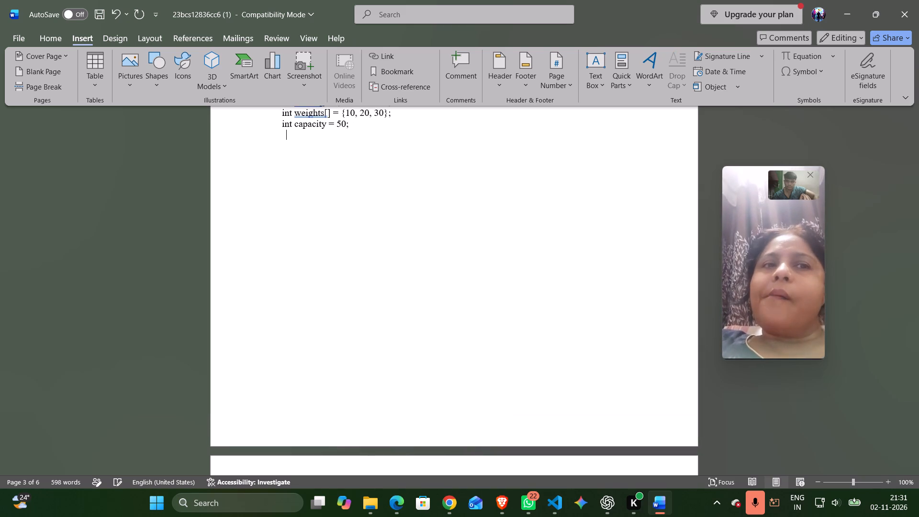
pyautogui.press('Return')
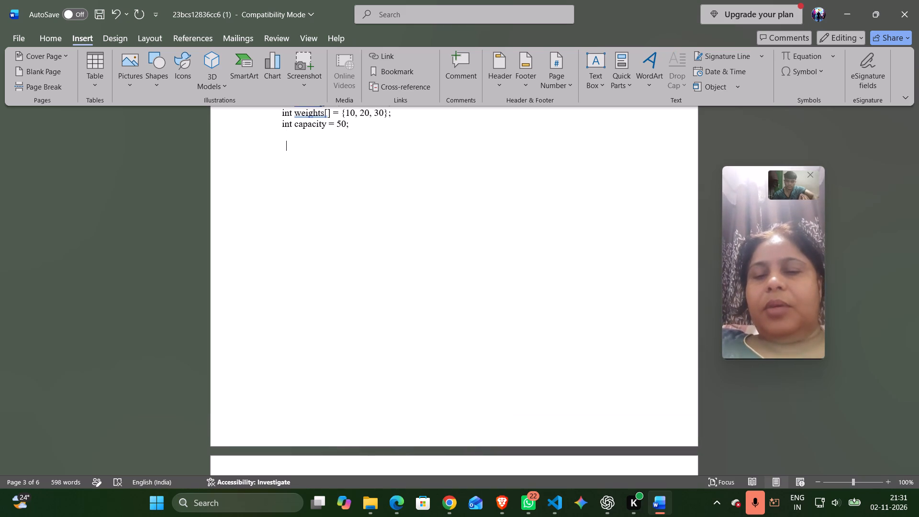
pyautogui.write('OUTPUT')
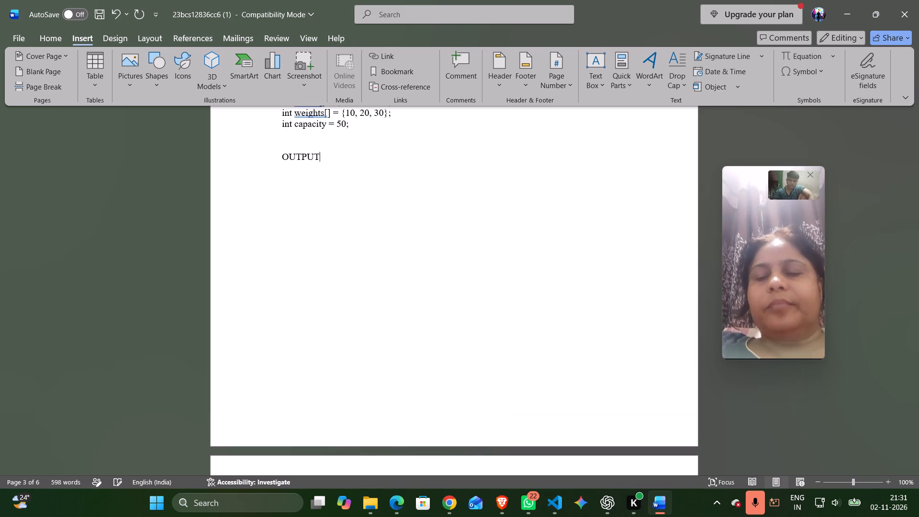
pyautogui.hotkey('shift', ':')
pyautogui.press('Return')
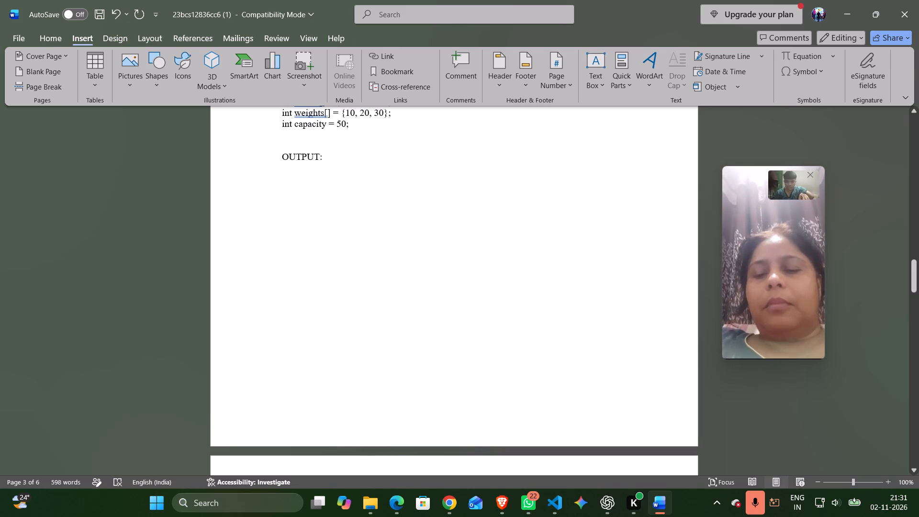
# Make the new "OUTPUT:" heading bold.
pyautogui.scroll(1, 296, 222)
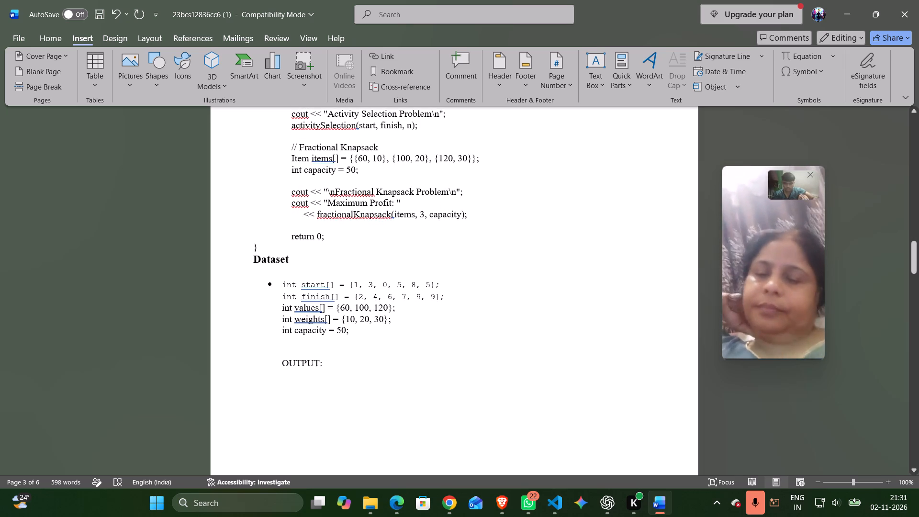
pyautogui.moveTo(326, 368); pyautogui.dragTo(289, 362)
pyautogui.click(294, 348)
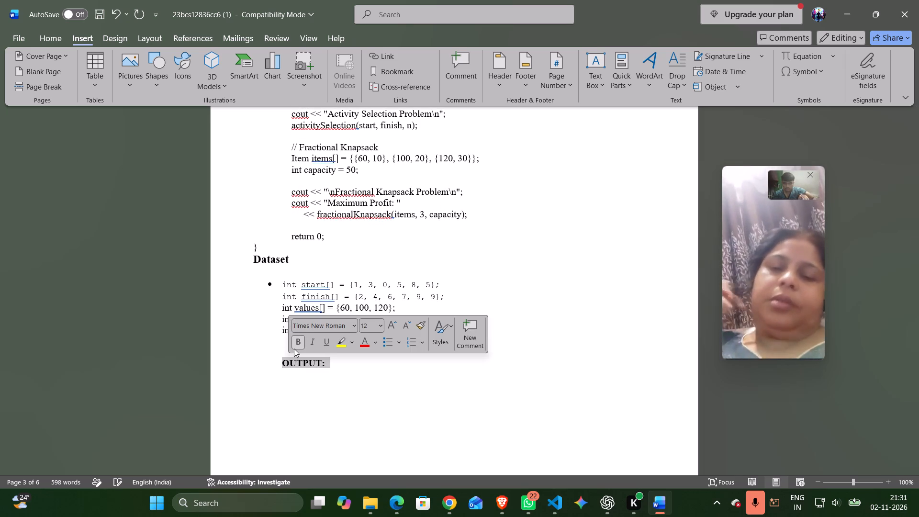
# Remove the indent from the "OUTPUT:" heading so it aligns with the page margin.
pyautogui.moveTo(328, 366); pyautogui.dragTo(285, 363)
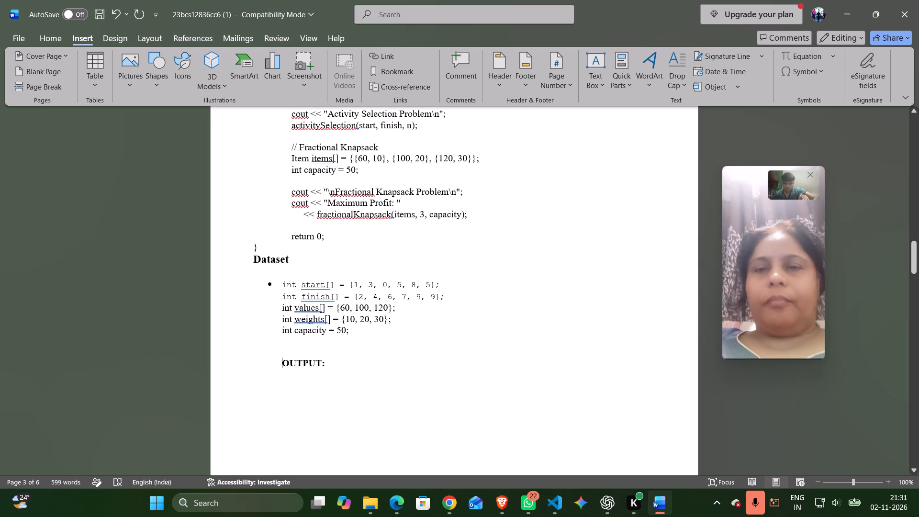
pyautogui.press('BackSpace')
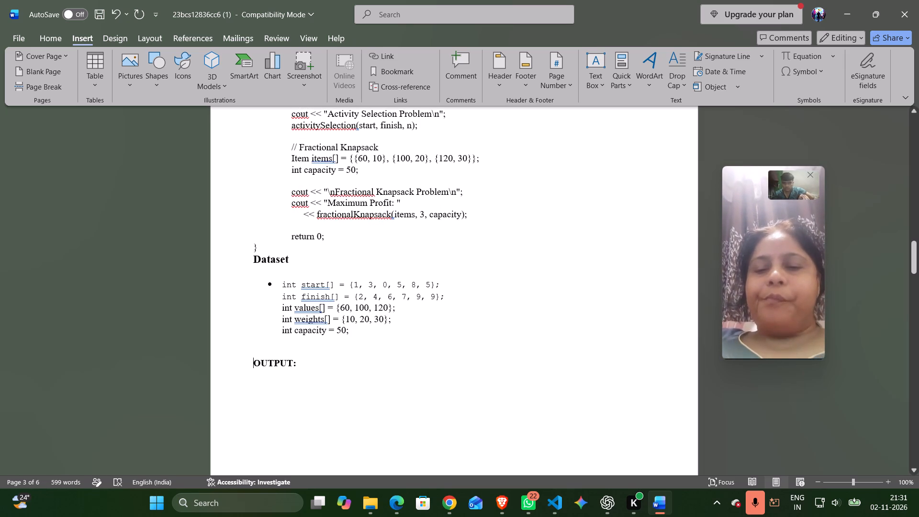
pyautogui.press('Right')
pyautogui.press('Right')
pyautogui.press('Right')
pyautogui.press('Right')
pyautogui.press('Right')
pyautogui.press('Right')
pyautogui.press('Right')
pyautogui.press('Return')
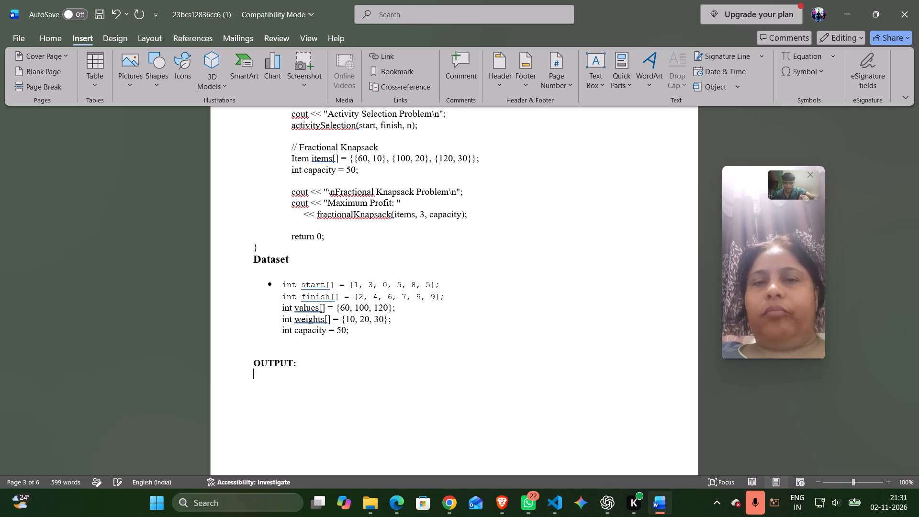
pyautogui.click(124, 82)
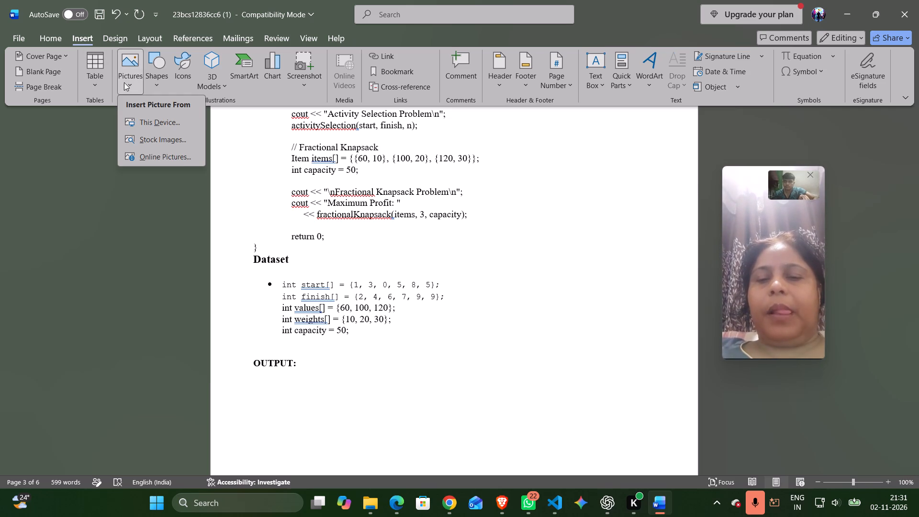
pyautogui.click(146, 119)
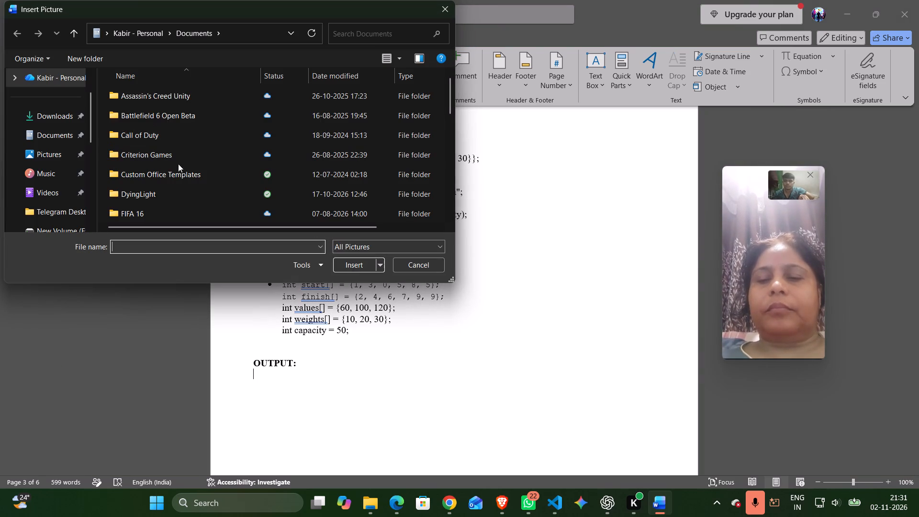
pyautogui.click(53, 154)
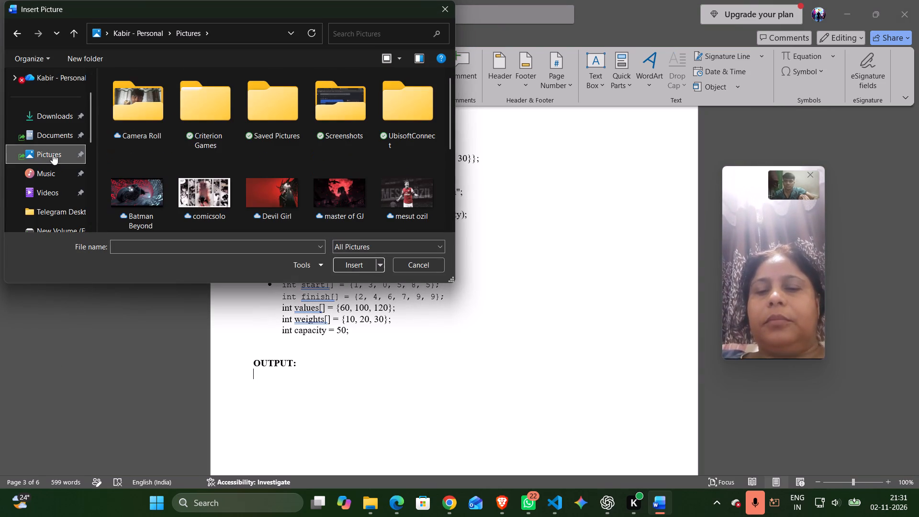
pyautogui.doubleClick(324, 115)
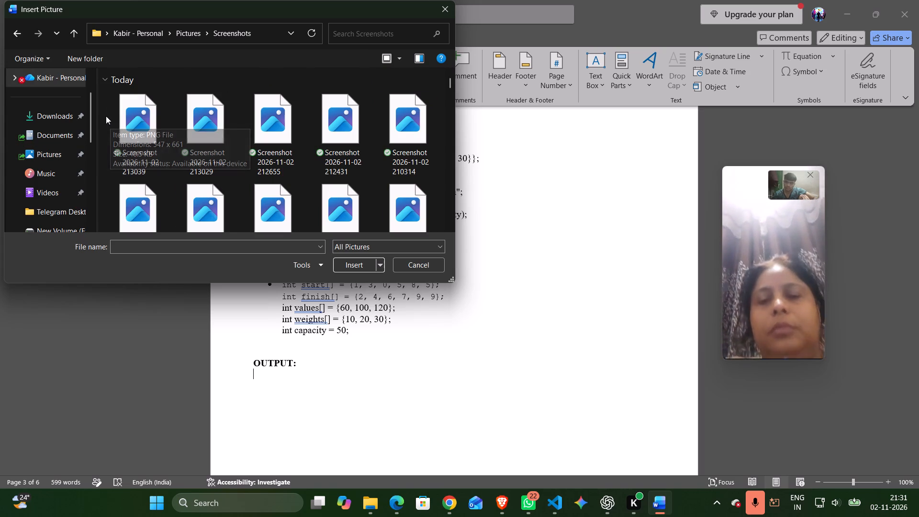
pyautogui.moveTo(106, 117); pyautogui.dragTo(207, 122)
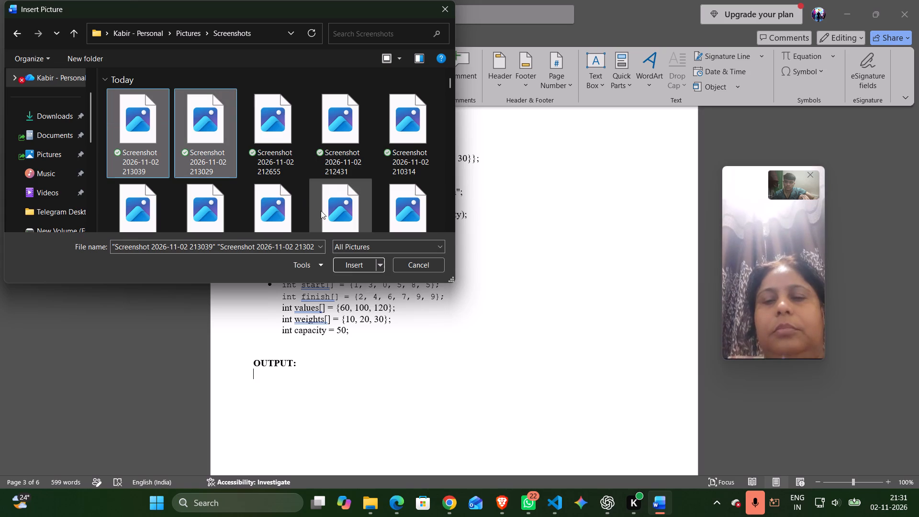
pyautogui.click(349, 263)
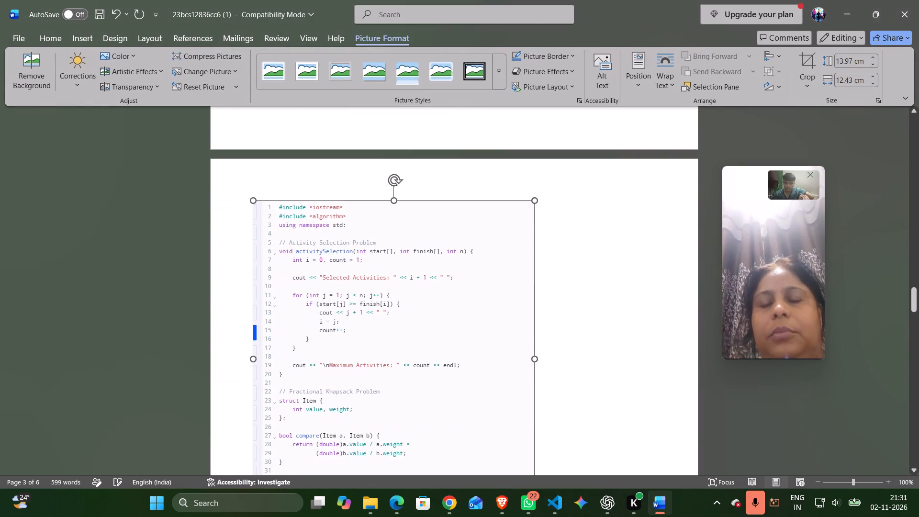
# Reduce the height of the code screenshot starting at line 35 to about 10.9 cm so it fits below the "OUTPUT:" heading.
pyautogui.scroll(6, 404, 258)
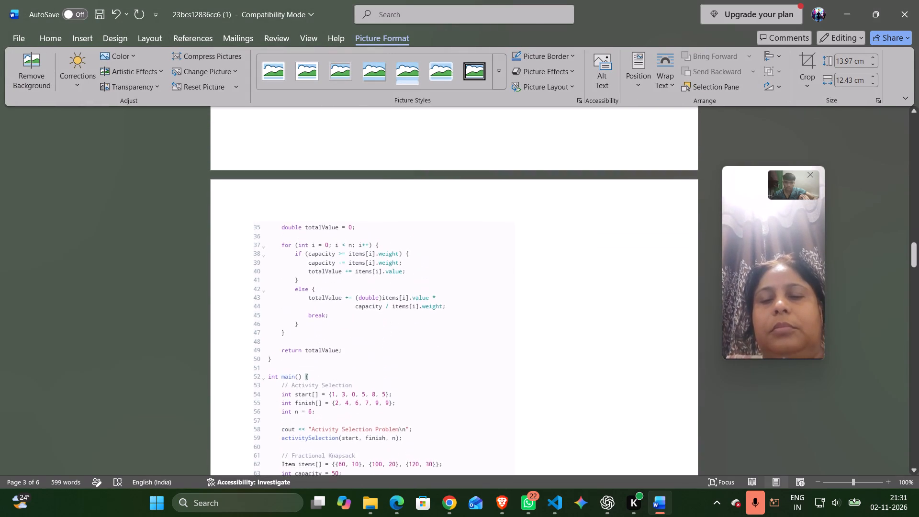
pyautogui.scroll(3, 404, 258)
pyautogui.scroll(-2, 404, 258)
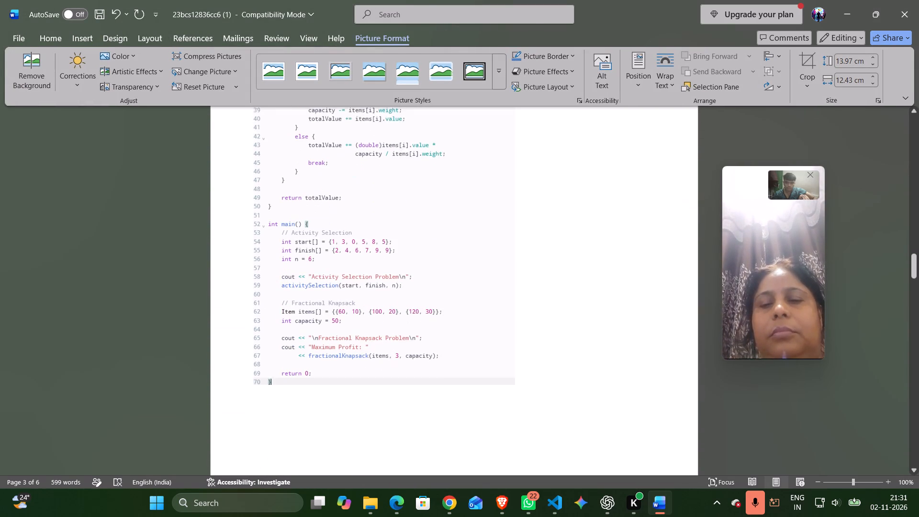
pyautogui.click(389, 274)
pyautogui.scroll(1, 448, 225)
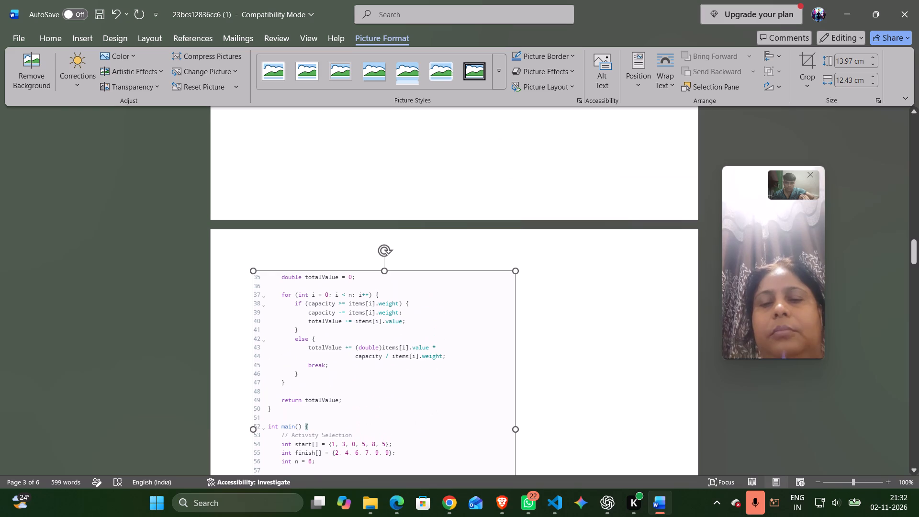
pyautogui.scroll(-2, 428, 352)
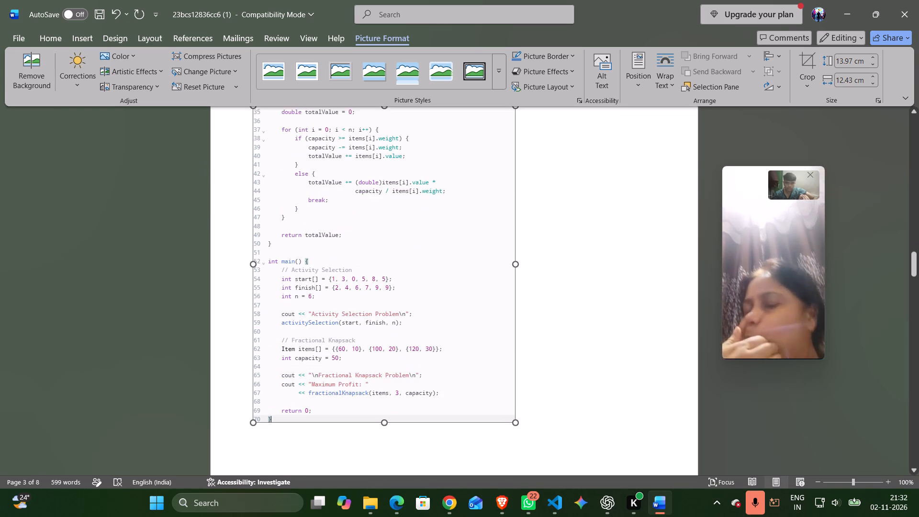
pyautogui.moveTo(384, 406); pyautogui.dragTo(389, 271)
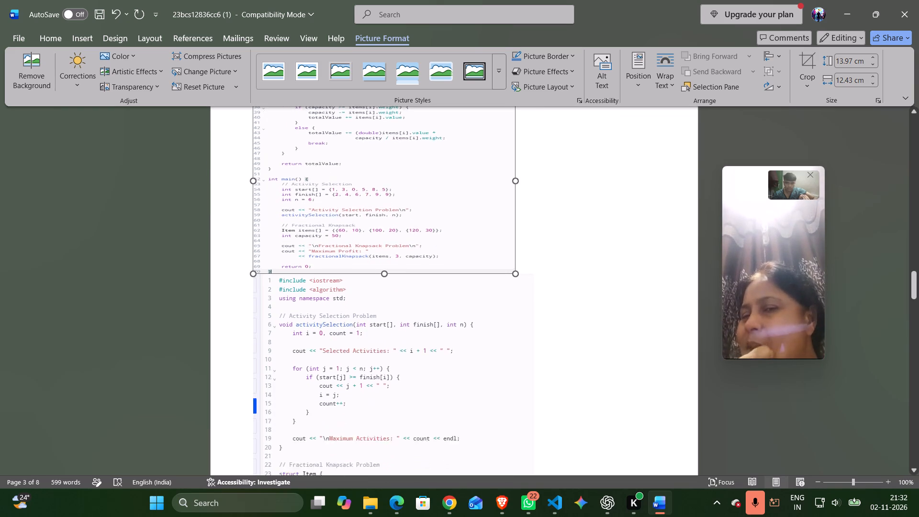
pyautogui.moveTo(389, 271); pyautogui.dragTo(389, 221)
pyautogui.click(389, 221)
pyautogui.scroll(1, 389, 221)
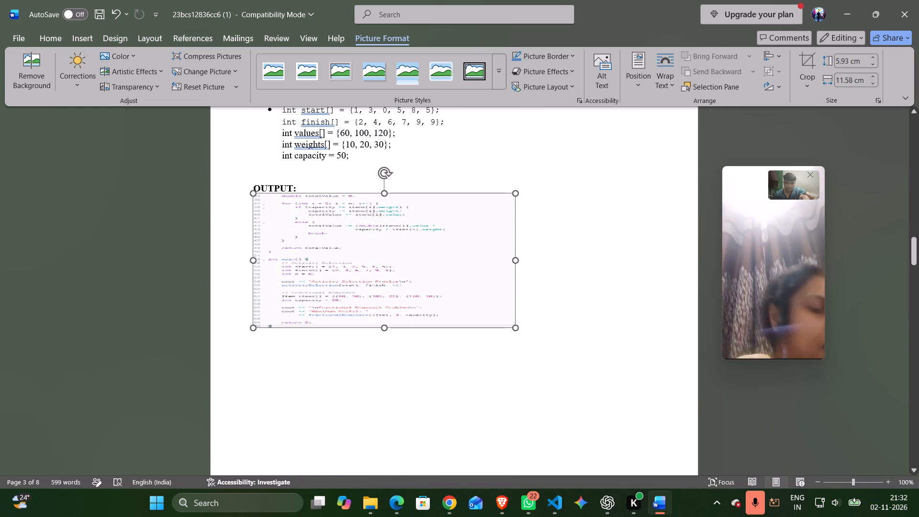
pyautogui.moveTo(385, 328); pyautogui.dragTo(394, 425)
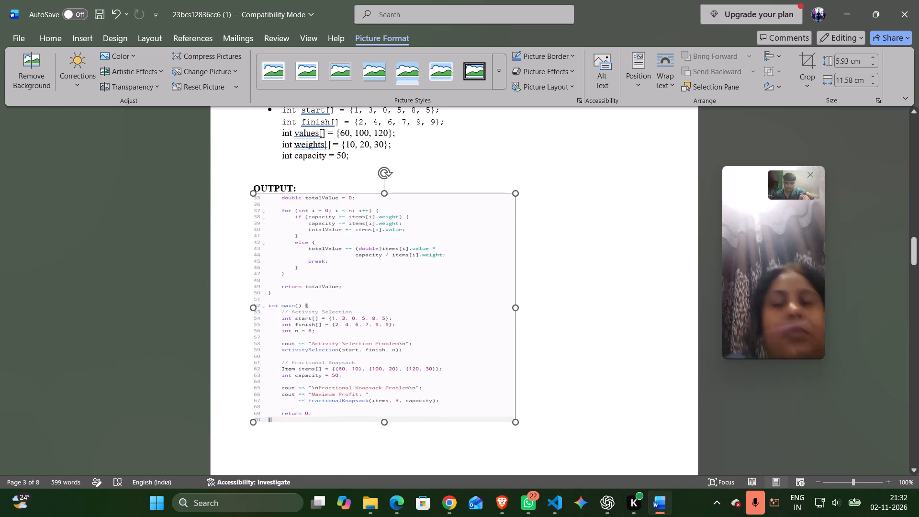
pyautogui.moveTo(394, 425); pyautogui.dragTo(387, 440)
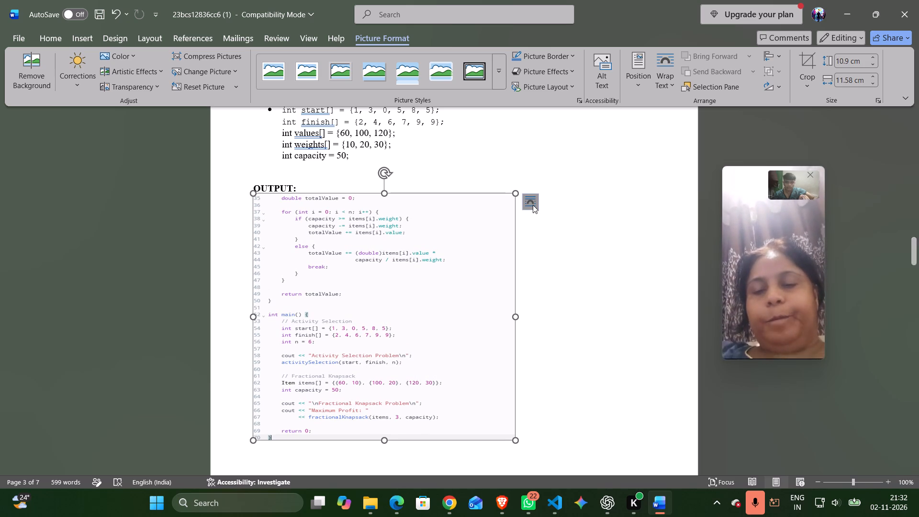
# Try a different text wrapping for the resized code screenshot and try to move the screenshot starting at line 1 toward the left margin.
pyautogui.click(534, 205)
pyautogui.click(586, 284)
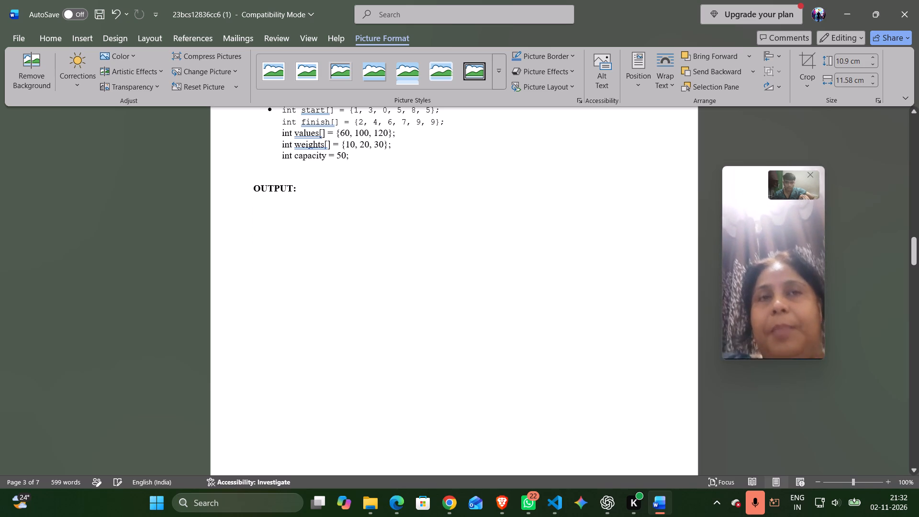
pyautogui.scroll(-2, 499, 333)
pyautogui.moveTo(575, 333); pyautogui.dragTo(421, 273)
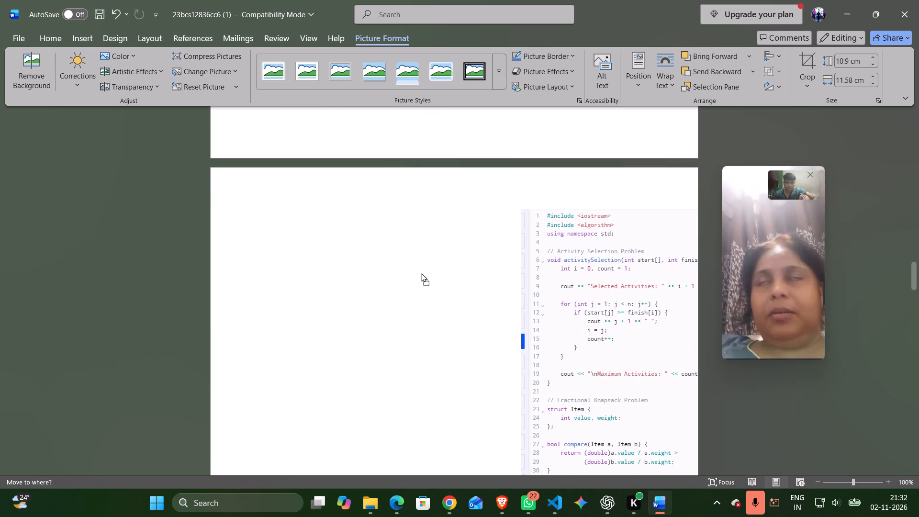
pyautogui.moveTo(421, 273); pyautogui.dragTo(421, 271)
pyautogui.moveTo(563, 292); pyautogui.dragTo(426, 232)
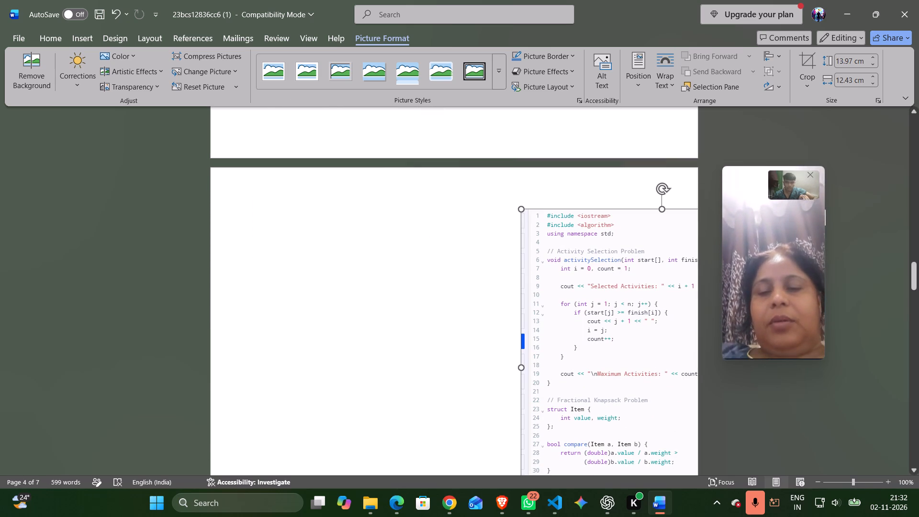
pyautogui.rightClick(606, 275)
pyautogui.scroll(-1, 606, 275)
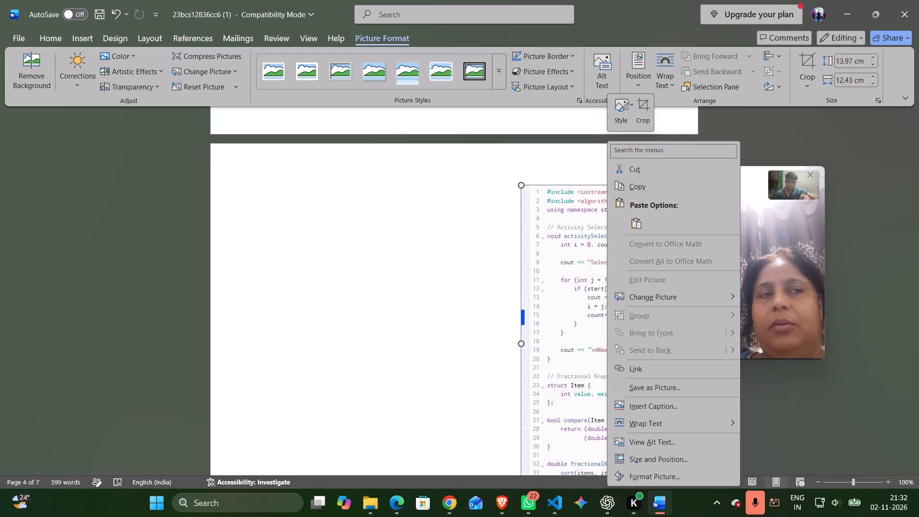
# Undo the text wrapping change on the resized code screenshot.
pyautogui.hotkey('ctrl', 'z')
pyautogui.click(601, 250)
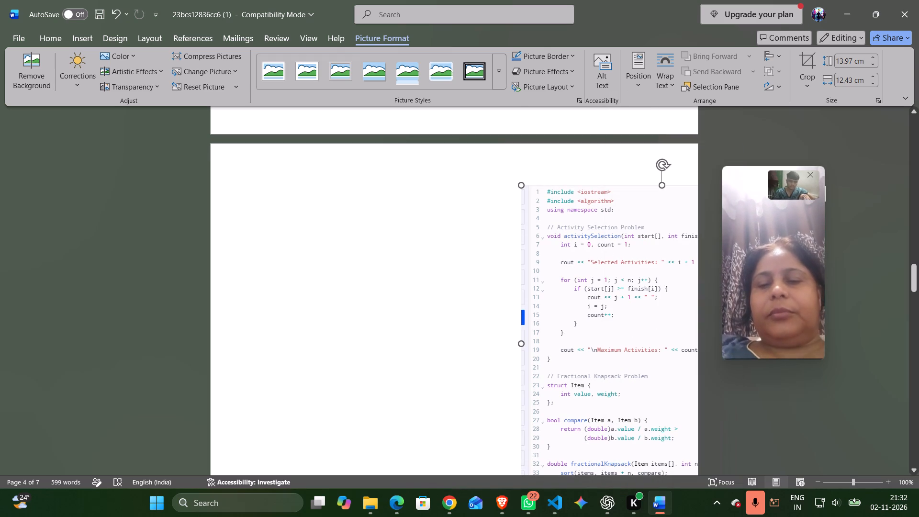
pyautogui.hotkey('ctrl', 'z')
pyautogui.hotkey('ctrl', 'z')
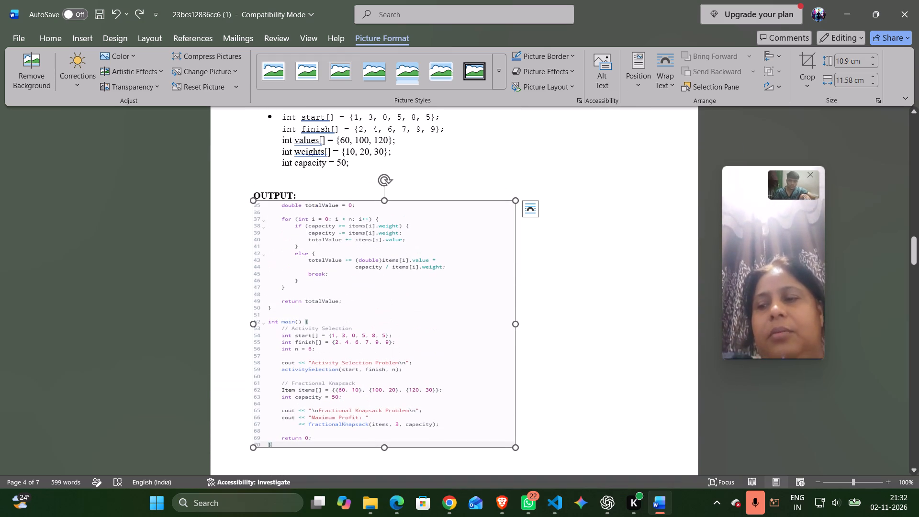
# Review the layout of the pages from the "OUTPUT:" screenshots through to the Flow chart section.
pyautogui.click(552, 281)
pyautogui.scroll(-1, 552, 281)
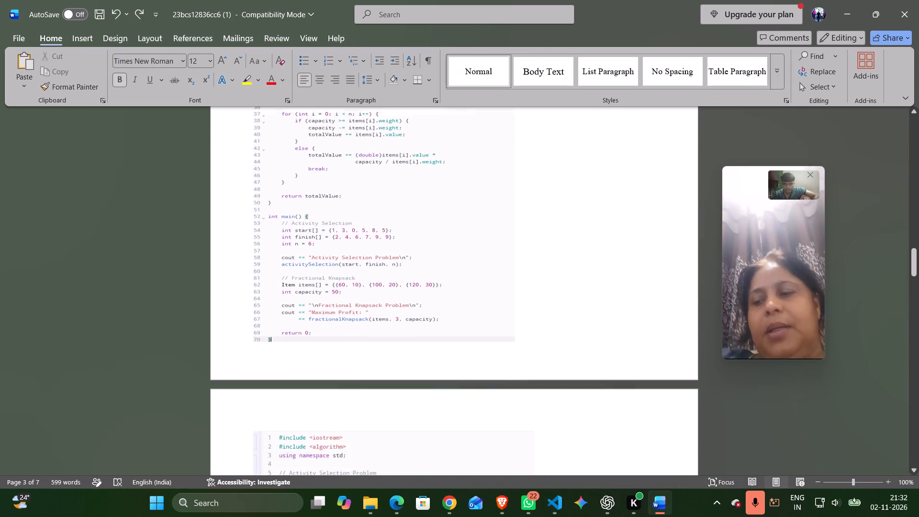
pyautogui.scroll(-4, 552, 281)
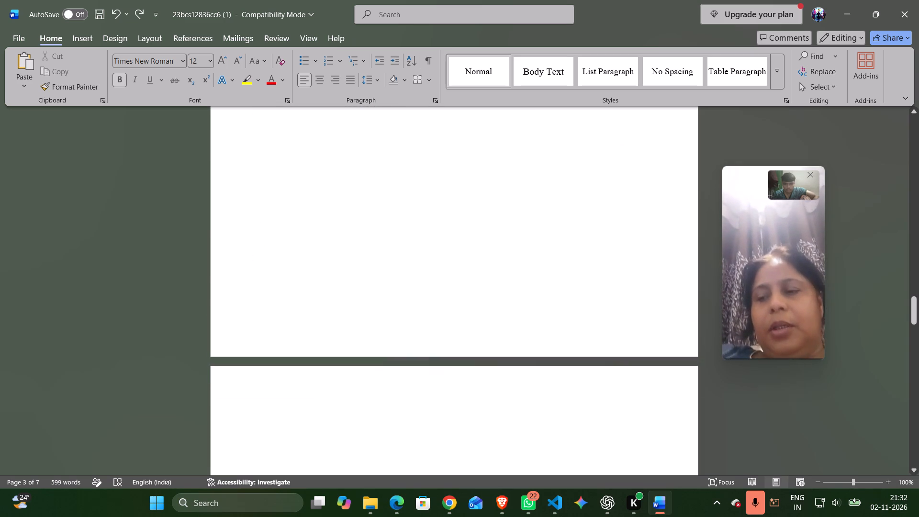
pyautogui.scroll(-6, 552, 281)
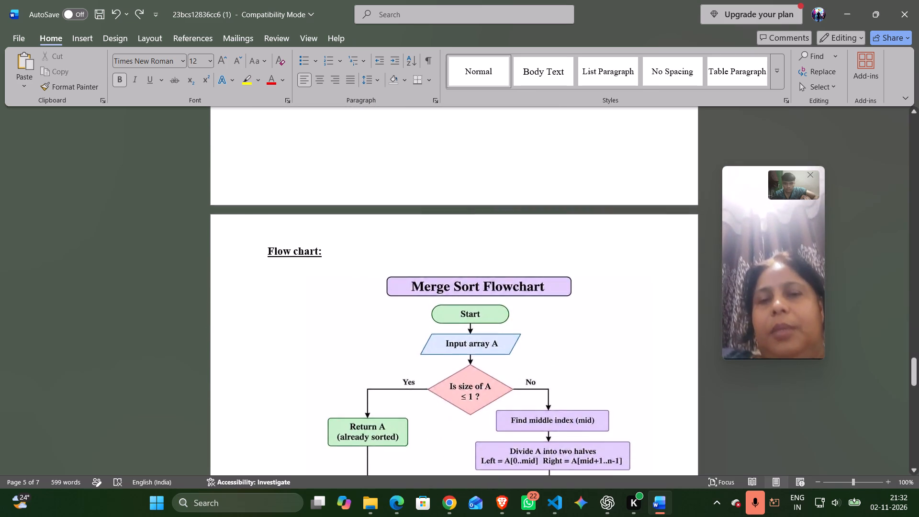
pyautogui.scroll(6, 552, 281)
pyautogui.scroll(-2, 552, 281)
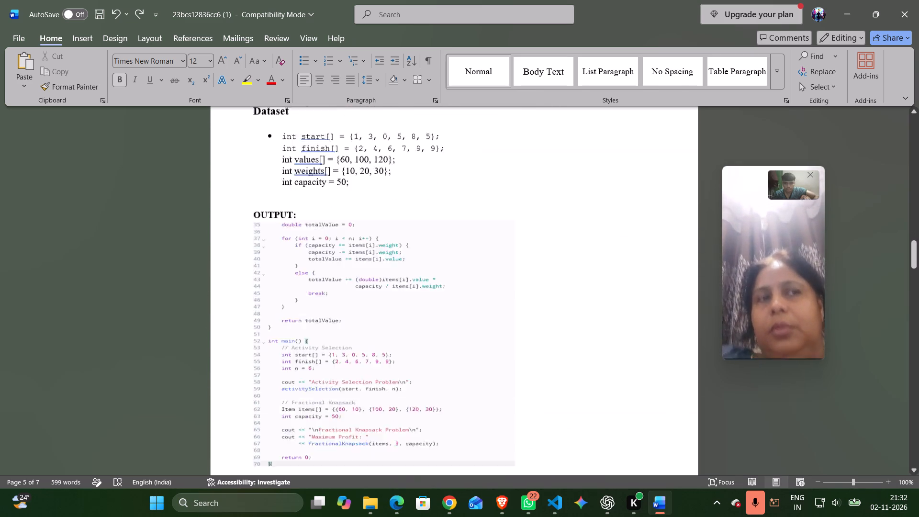
pyautogui.scroll(-2, 552, 281)
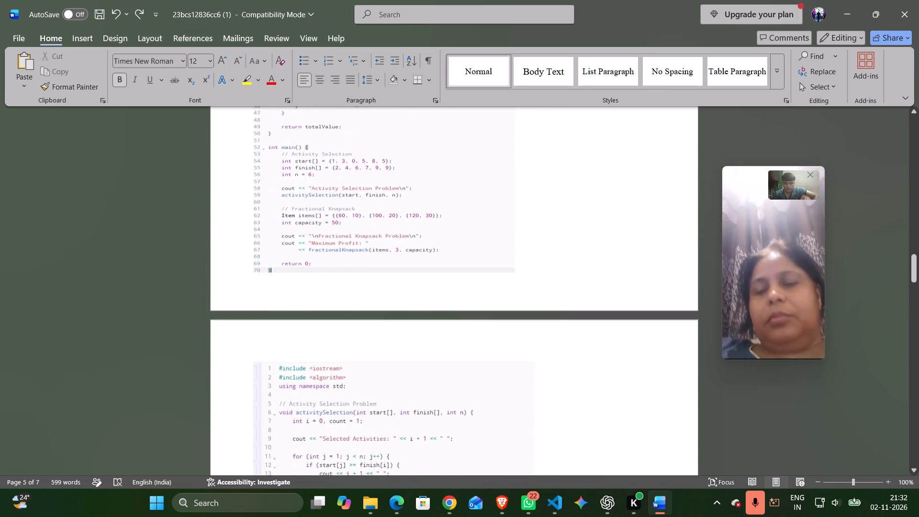
# Delete an empty line on the blank page after the code screenshots and return to the page with the screenshot starting at line 1.
pyautogui.scroll(-3, 552, 281)
pyautogui.click(479, 368)
pyautogui.press('BackSpace')
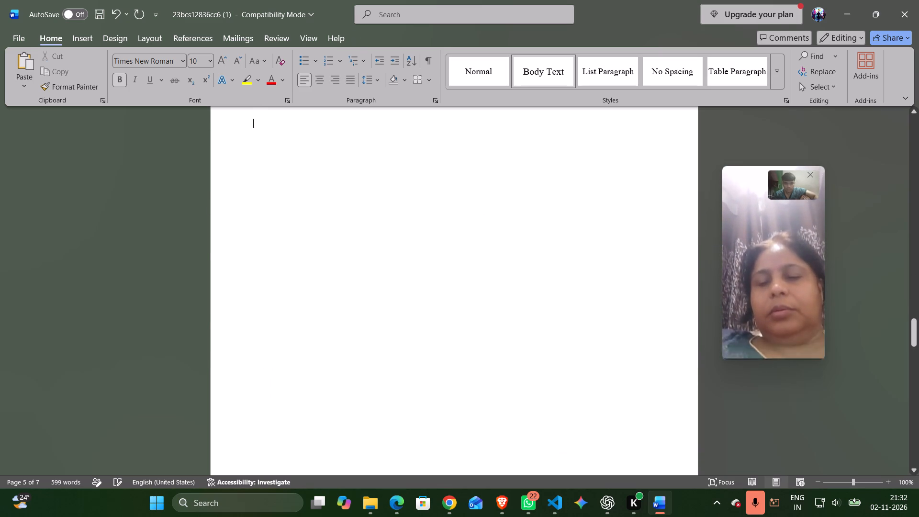
pyautogui.scroll(3, 441, 308)
pyautogui.click(335, 337)
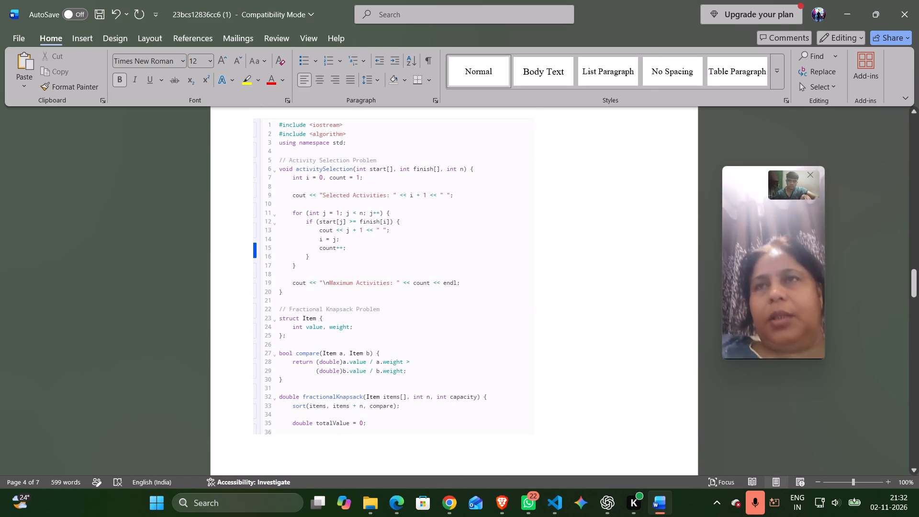
# Switch to the Programiz C++ online compiler in Chrome and run the activity selection and fractional knapsack program.
pyautogui.hotkey('alt', 'Tab')
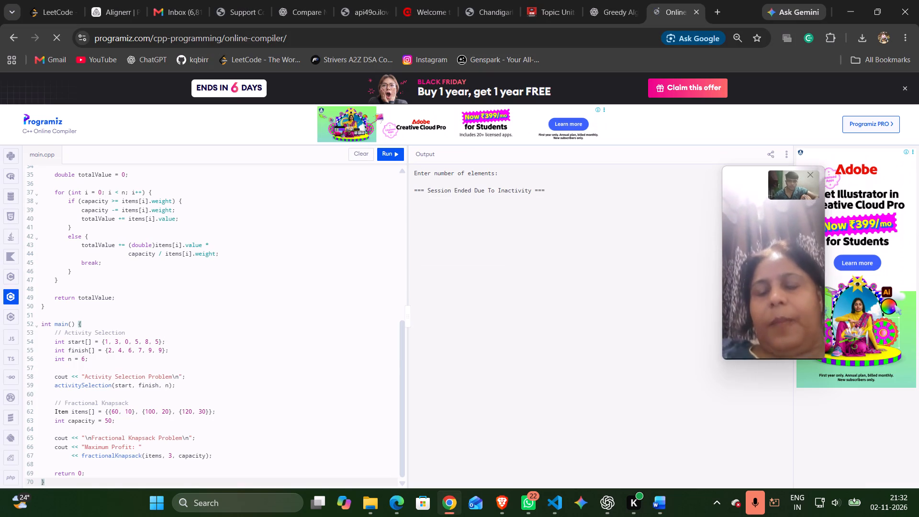
pyautogui.click(393, 158)
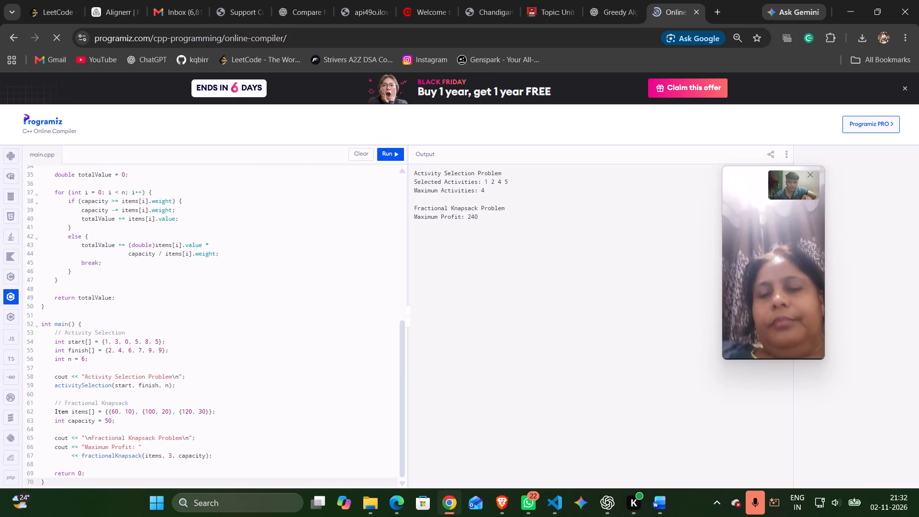
pyautogui.click(392, 157)
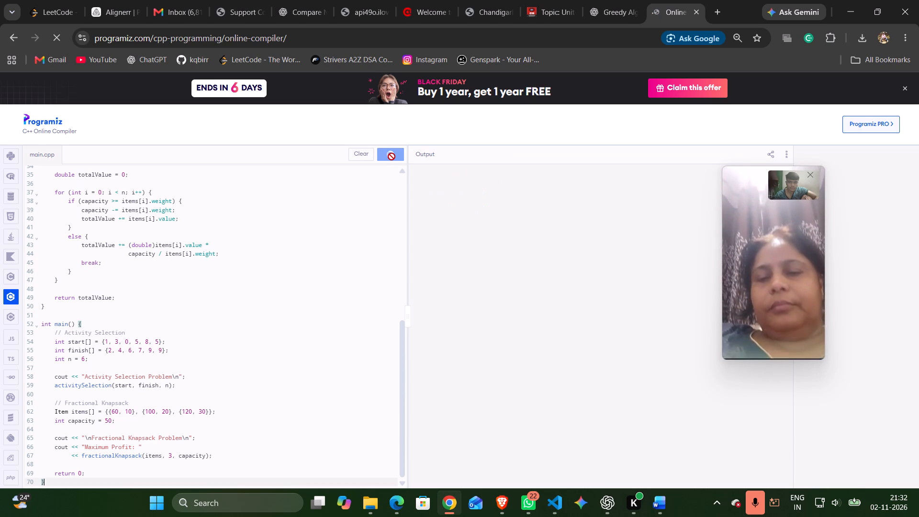
# Capture a screenshot of the program output showing the Activity Selection and Fractional Knapsack results.
pyautogui.press('Print')
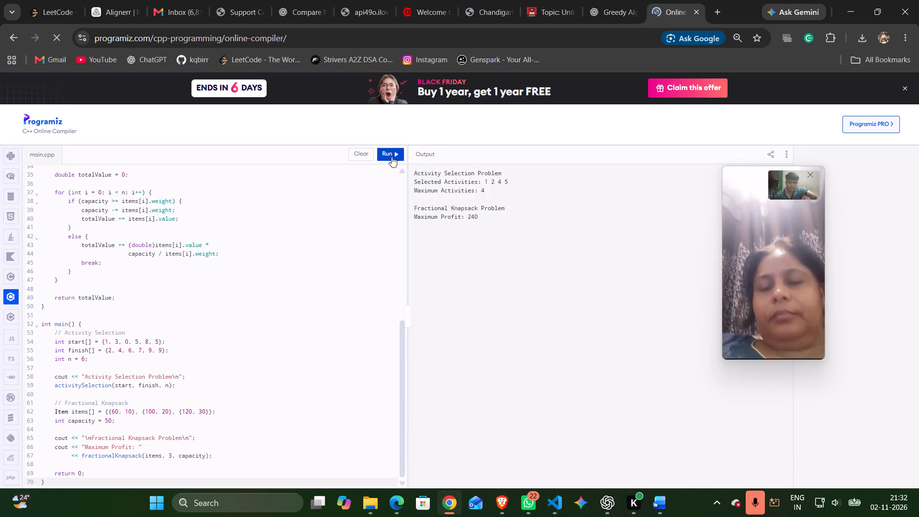
pyautogui.moveTo(410, 165); pyautogui.dragTo(412, 167)
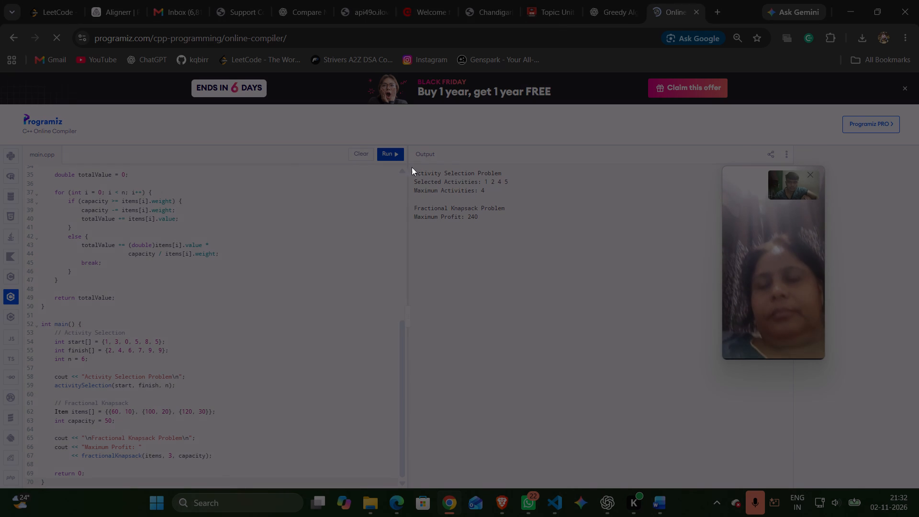
pyautogui.moveTo(412, 167); pyautogui.dragTo(535, 230)
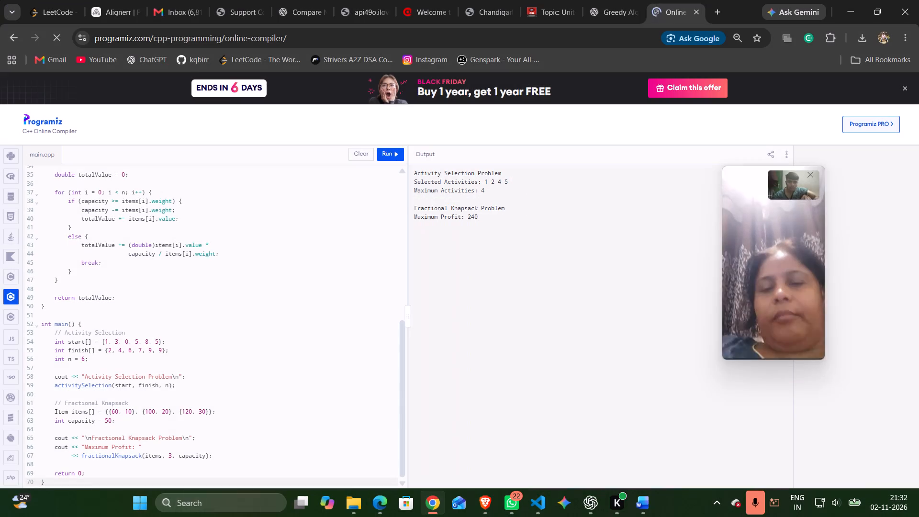
# Switch to the Word report and insert the new output screenshot from the Screenshots folder after the code screenshot ending at line 36.
pyautogui.hotkey('alt', 'Tab')
pyautogui.scroll(-2, 404, 227)
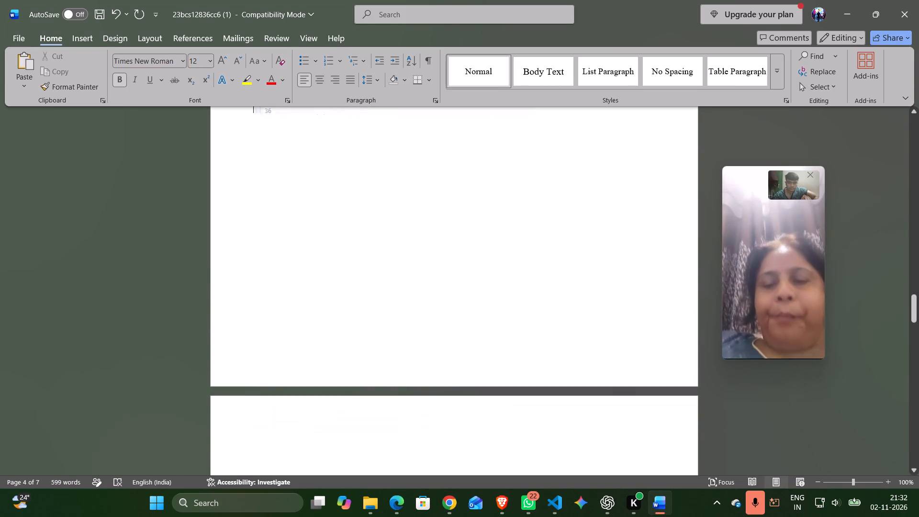
pyautogui.click(346, 199)
pyautogui.scroll(1, 346, 199)
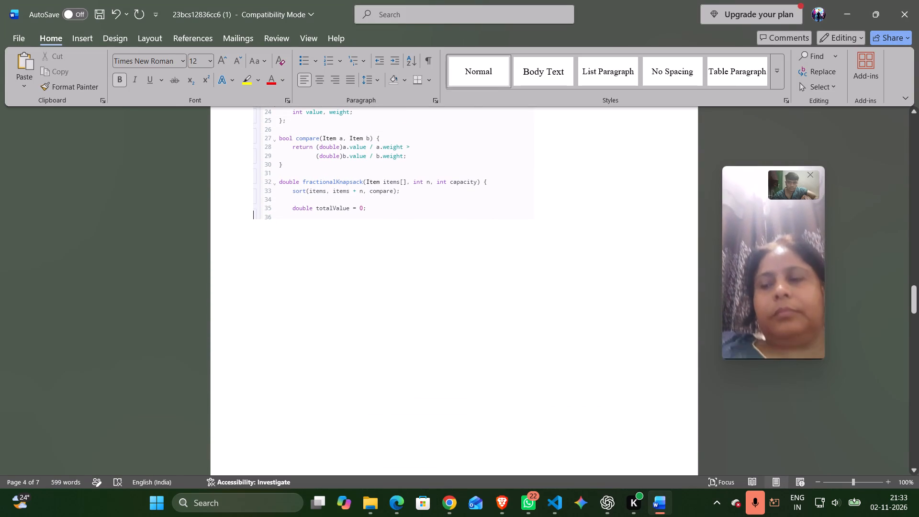
pyautogui.click(89, 34)
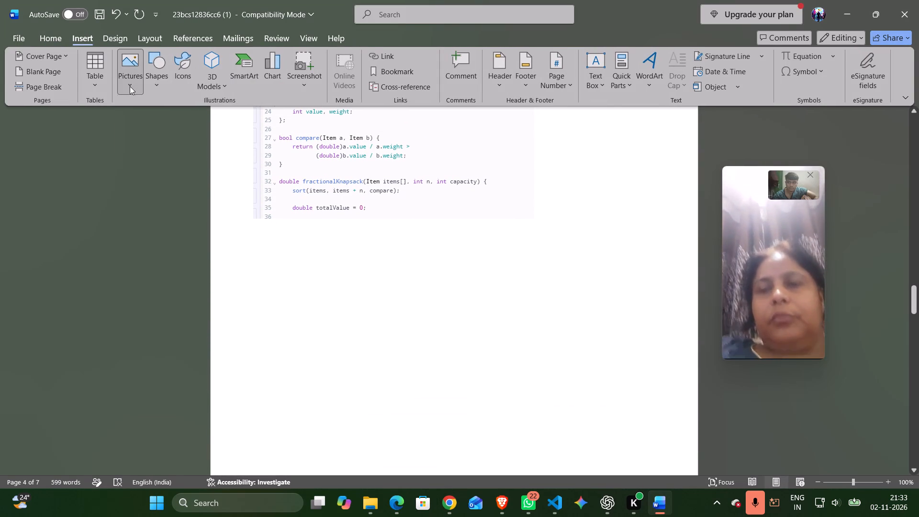
pyautogui.click(130, 86)
pyautogui.click(144, 118)
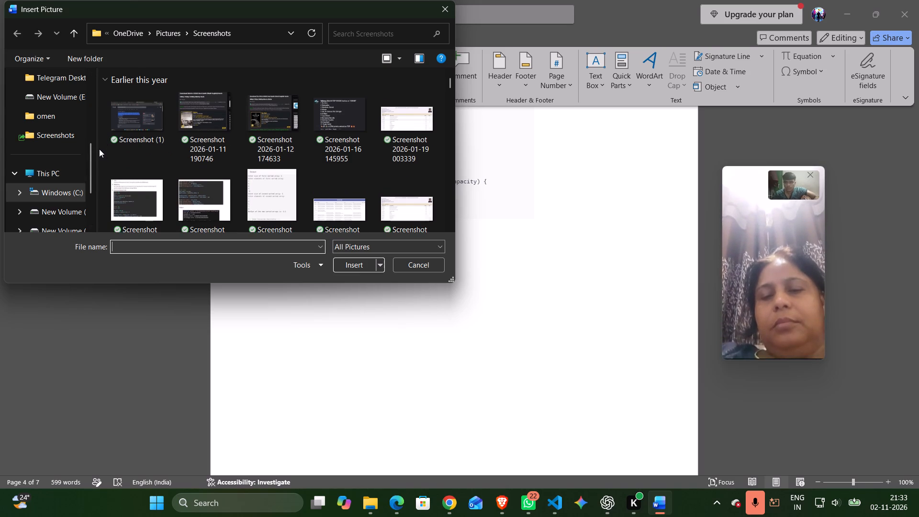
pyautogui.click(118, 126)
pyautogui.doubleClick(118, 126)
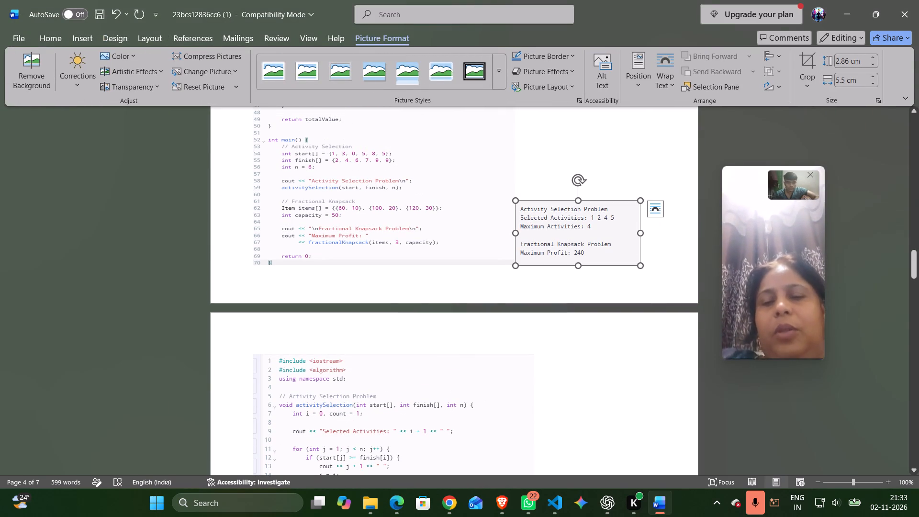
# Apply tight text wrapping to the output screenshot and place it just below the code screenshot ending at line 36, aligned with its starting edge.
pyautogui.click(656, 214)
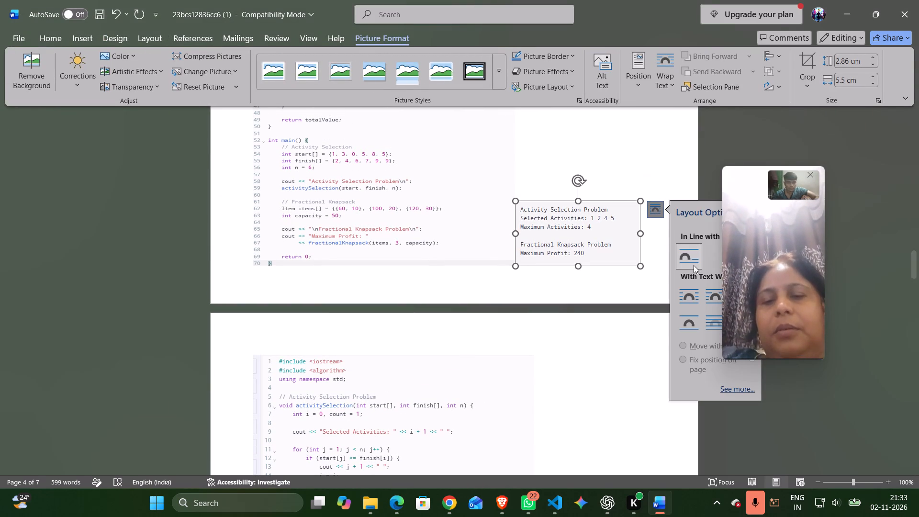
pyautogui.click(713, 299)
pyautogui.scroll(-1, 593, 238)
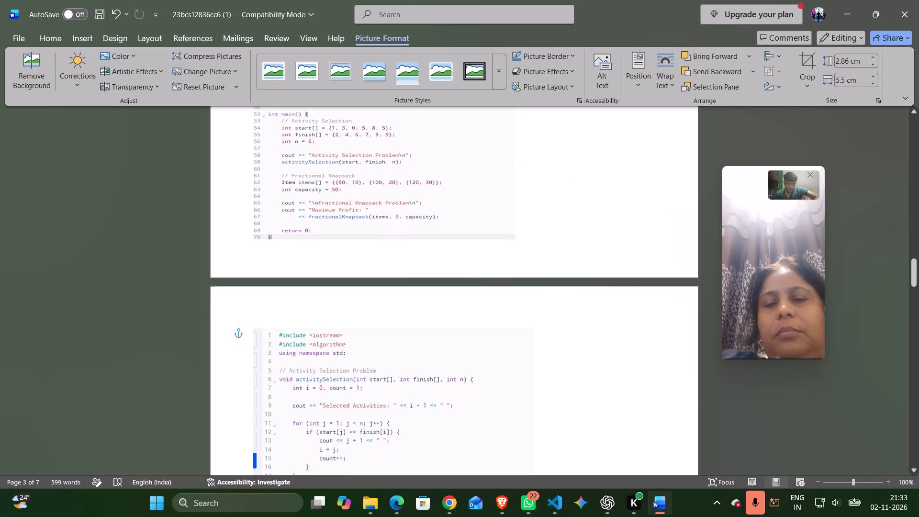
pyautogui.scroll(-4, 593, 238)
pyautogui.scroll(1, 593, 238)
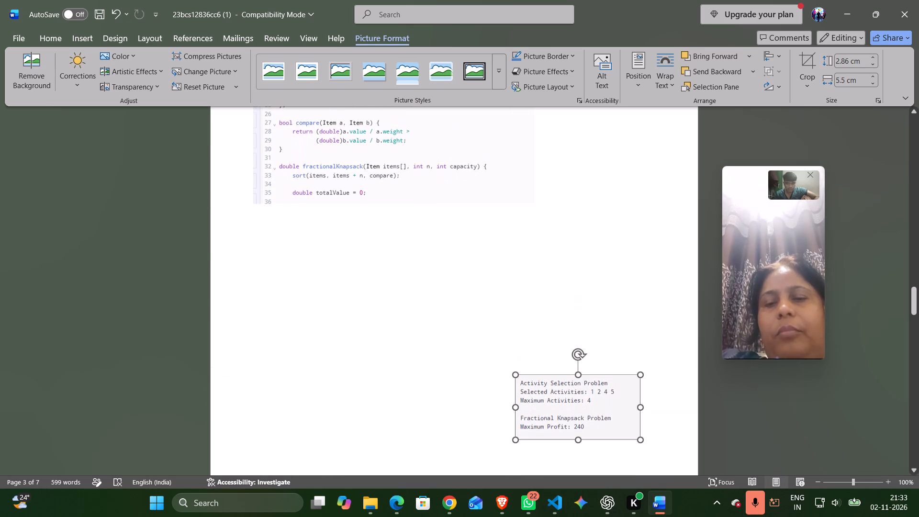
pyautogui.moveTo(559, 391); pyautogui.dragTo(322, 252)
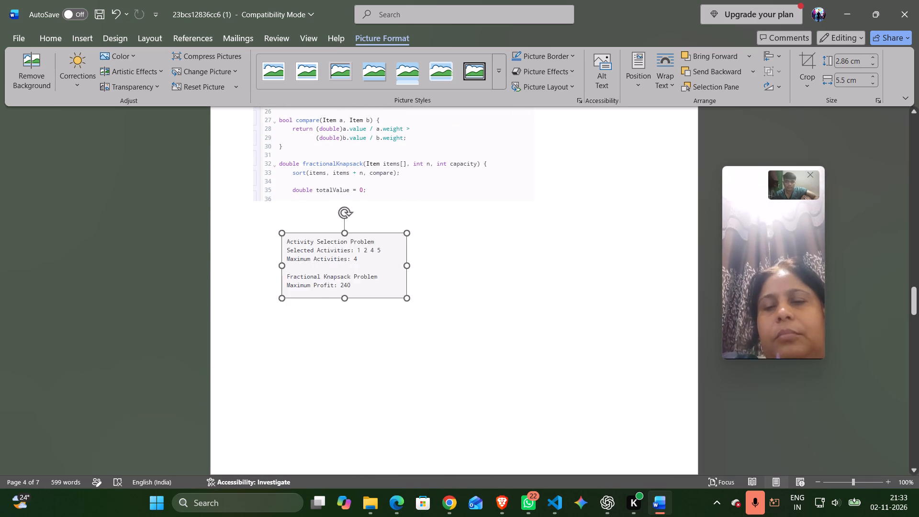
pyautogui.moveTo(322, 252); pyautogui.dragTo(297, 242)
# Enlarge the output screenshot to about 11.83 cm wide and 4.78 cm high.
pyautogui.moveTo(378, 254); pyautogui.dragTo(521, 264)
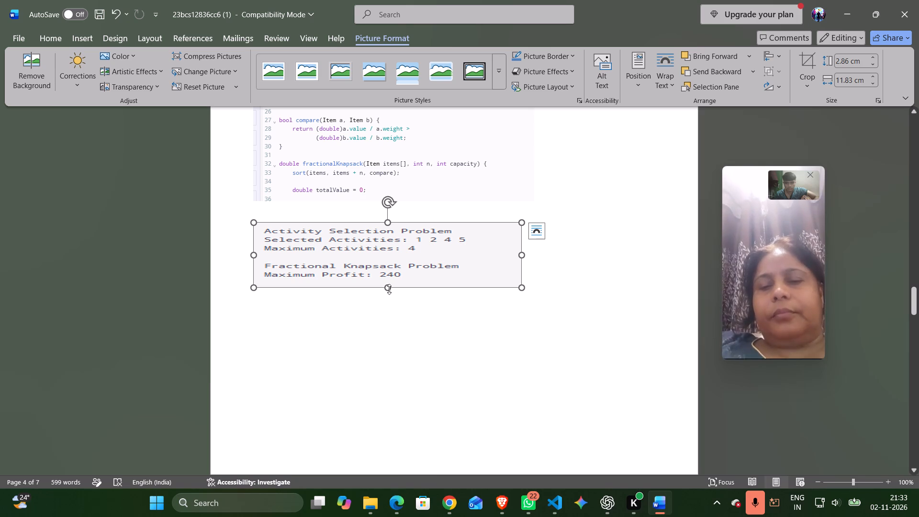
pyautogui.moveTo(389, 289); pyautogui.dragTo(379, 331)
pyautogui.click(591, 275)
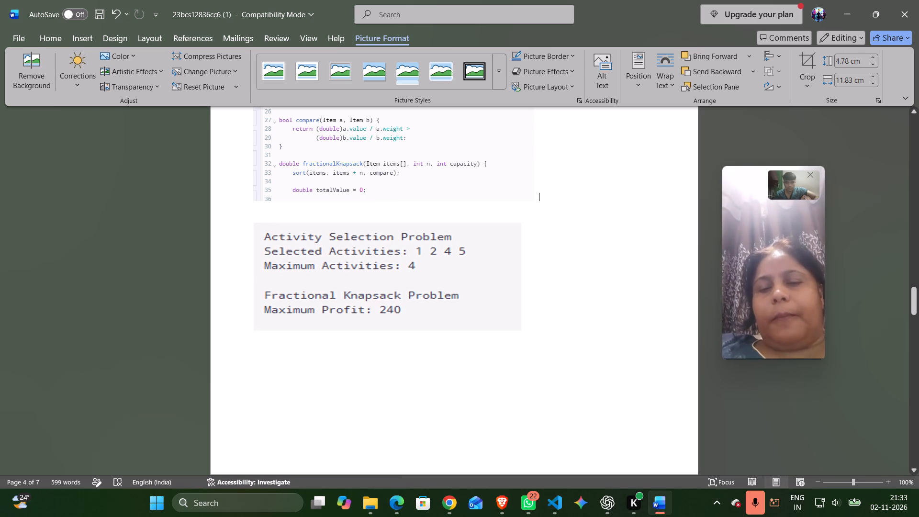
# Review the report from the Experiment 3.1 header through the code, dataset and OUTPUT screenshots to the Flow chart and Complexity sections.
pyautogui.scroll(6, 591, 275)
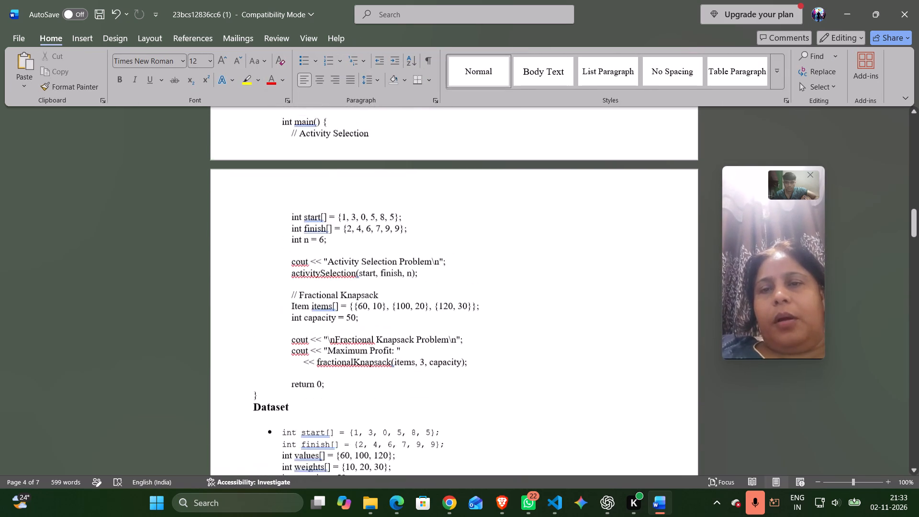
pyautogui.scroll(3, 591, 275)
pyautogui.scroll(-1, 591, 275)
pyautogui.scroll(1, 591, 275)
pyautogui.scroll(-1, 591, 275)
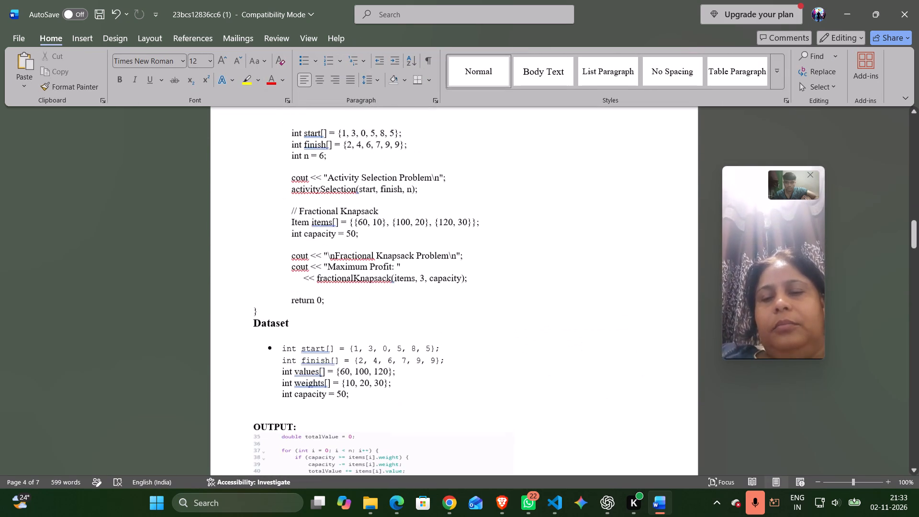
pyautogui.scroll(6, 591, 275)
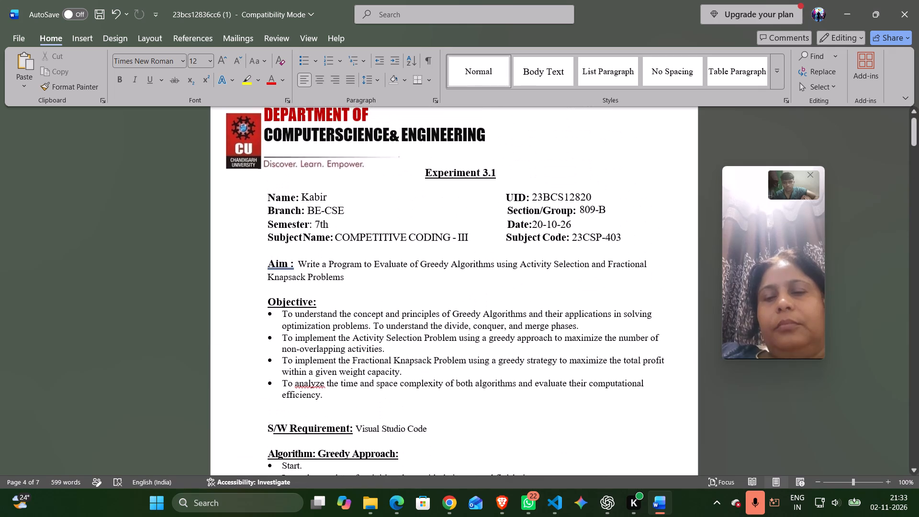
pyautogui.scroll(-6, 591, 275)
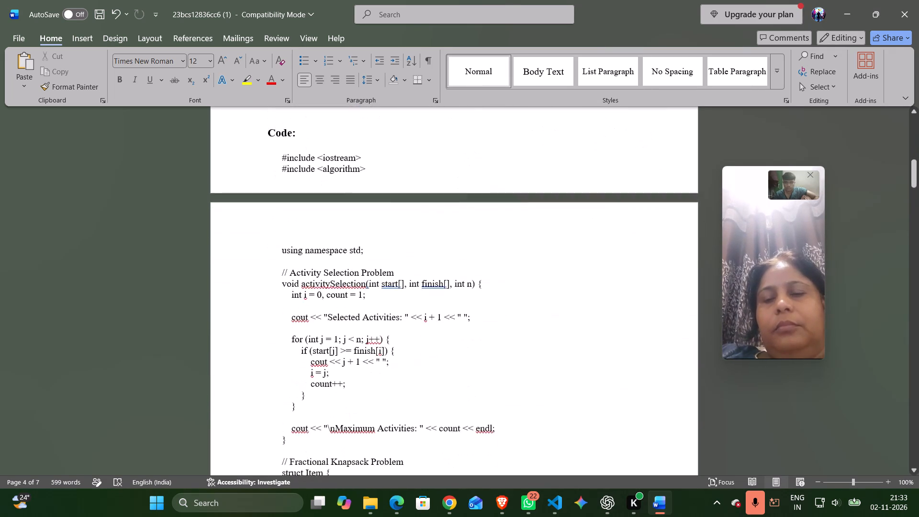
pyautogui.scroll(-6, 591, 275)
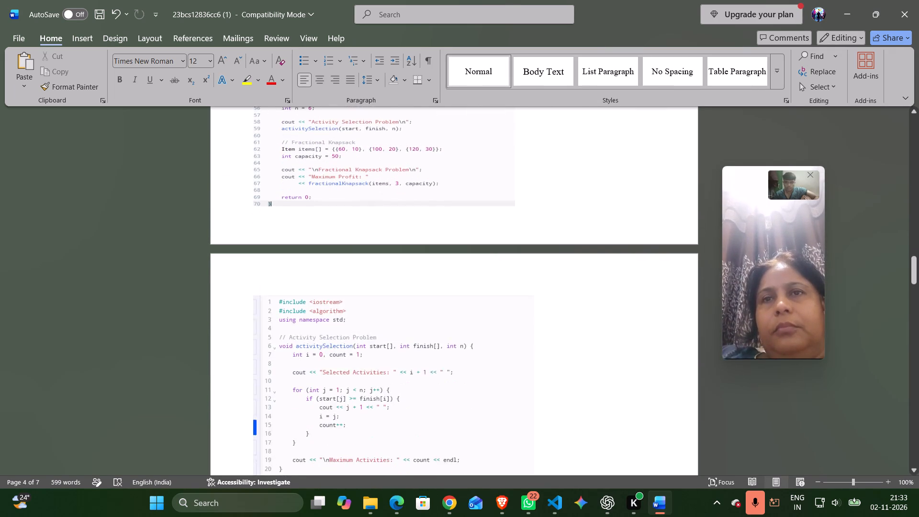
pyautogui.scroll(-3, 591, 275)
pyautogui.click(591, 275)
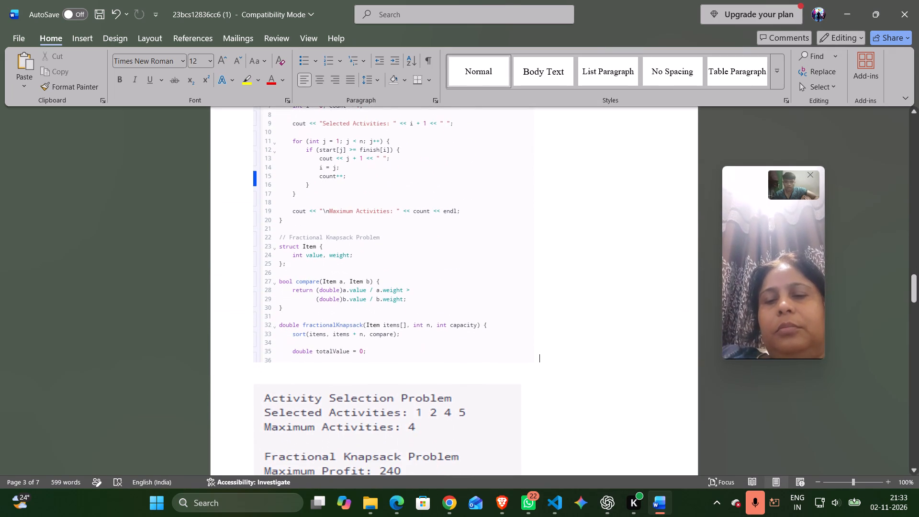
pyautogui.scroll(-7, 591, 275)
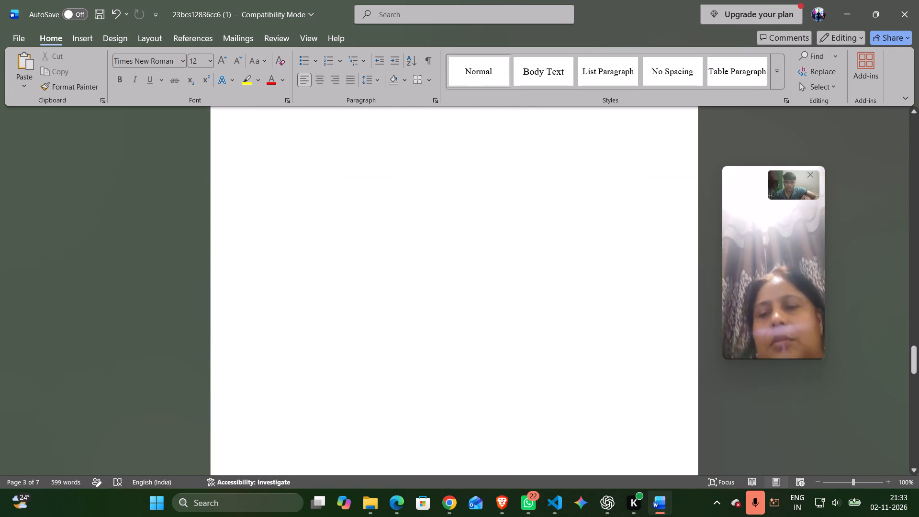
pyautogui.scroll(-1, 591, 275)
pyautogui.scroll(2, 591, 275)
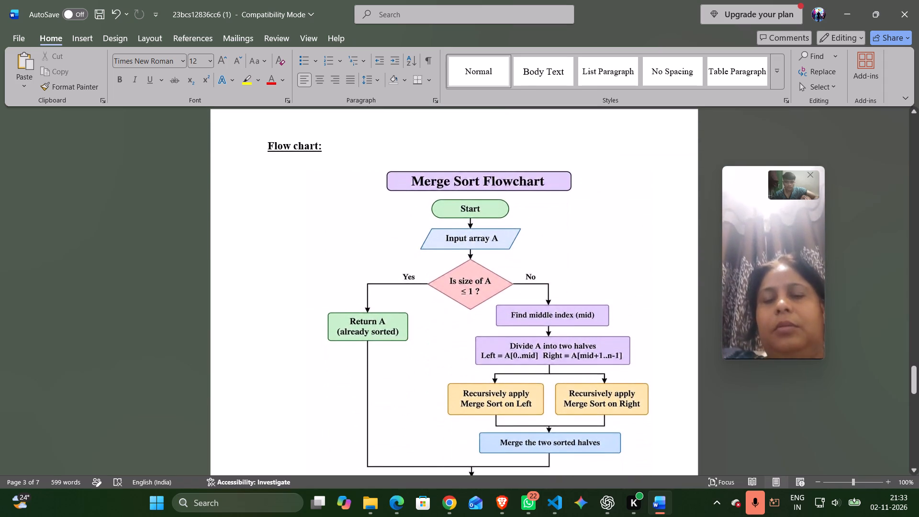
pyautogui.scroll(-2, 591, 275)
pyautogui.scroll(1, 591, 275)
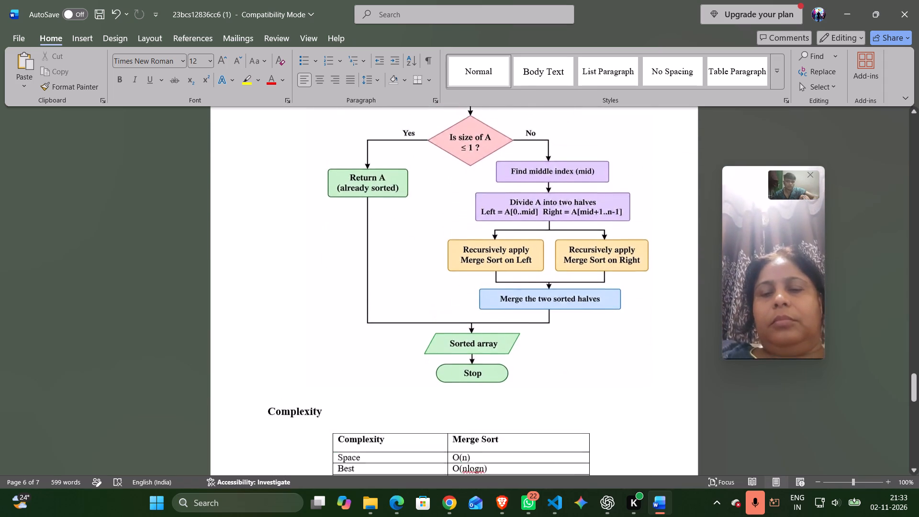
# Capture a screenshot of the whole Merge Sort Flowchart in the Flow chart section.
pyautogui.scroll(2, 591, 275)
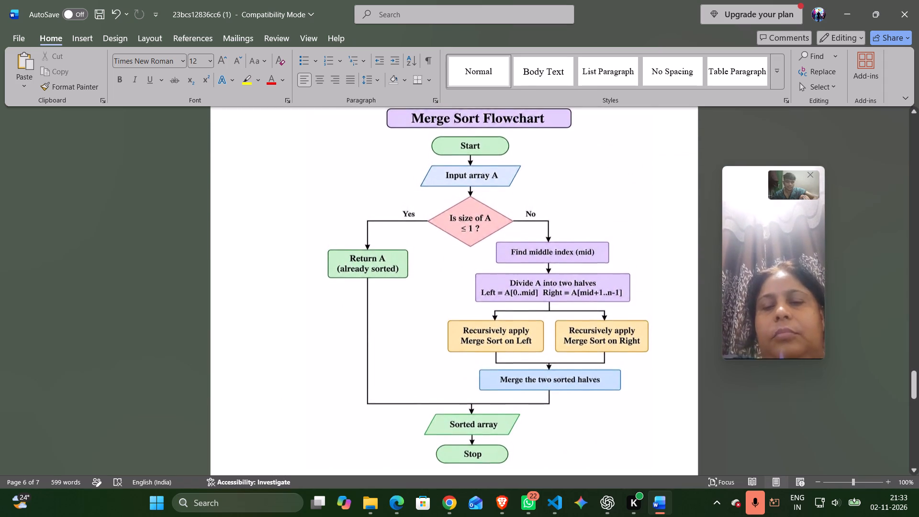
pyautogui.scroll(1, 591, 275)
pyautogui.press('Print')
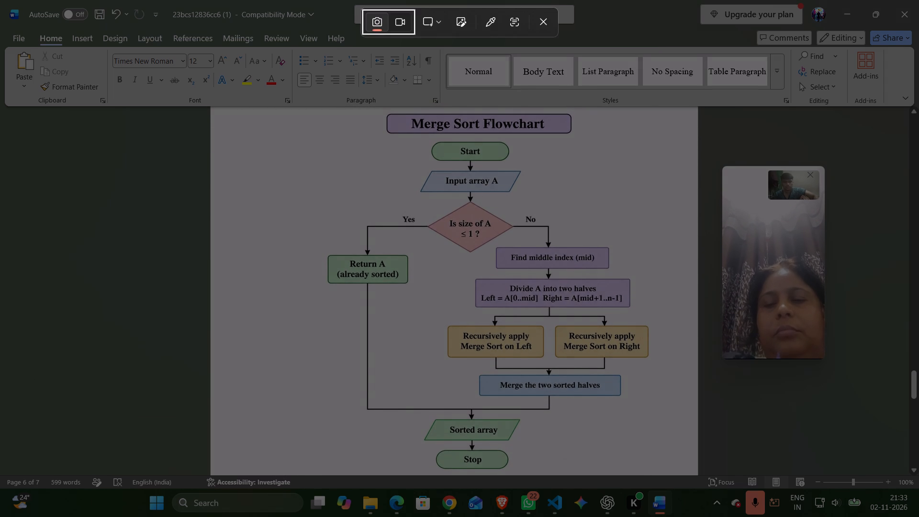
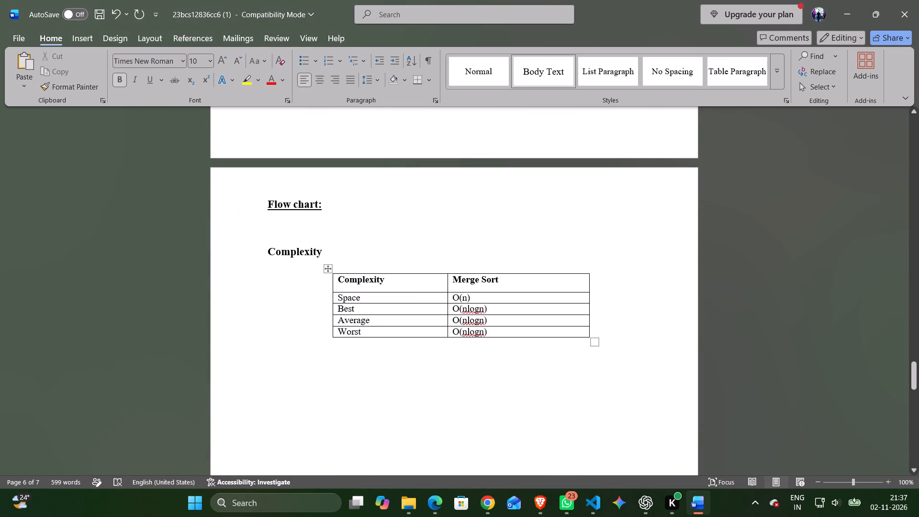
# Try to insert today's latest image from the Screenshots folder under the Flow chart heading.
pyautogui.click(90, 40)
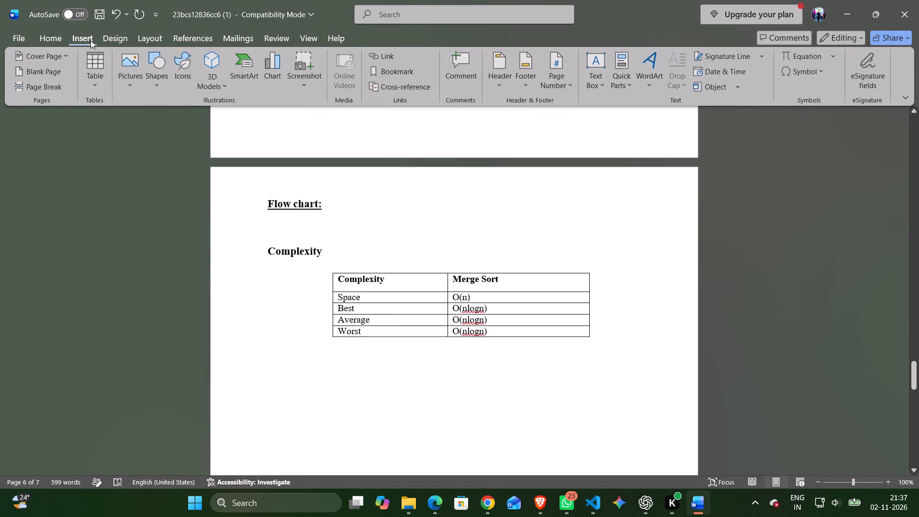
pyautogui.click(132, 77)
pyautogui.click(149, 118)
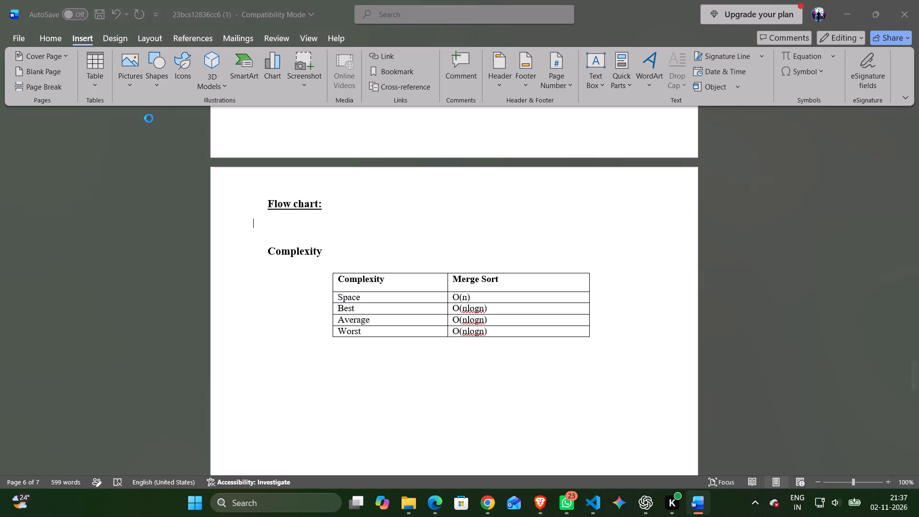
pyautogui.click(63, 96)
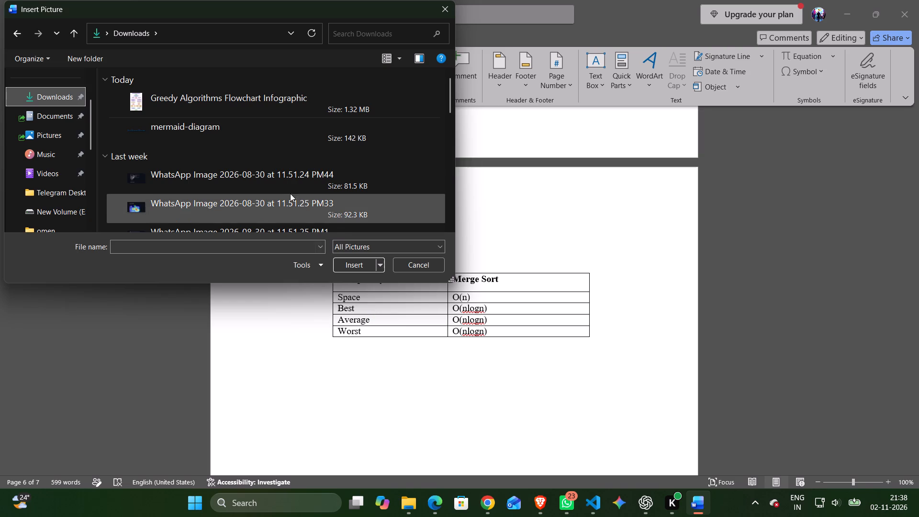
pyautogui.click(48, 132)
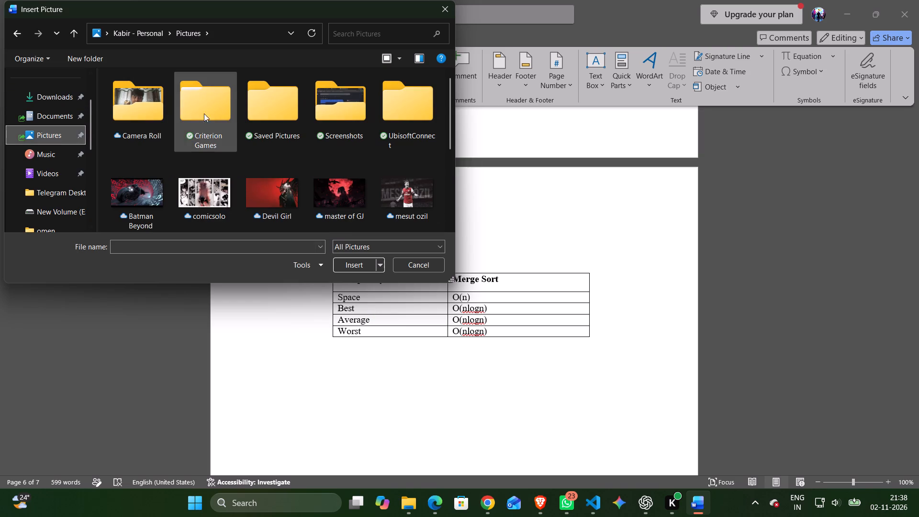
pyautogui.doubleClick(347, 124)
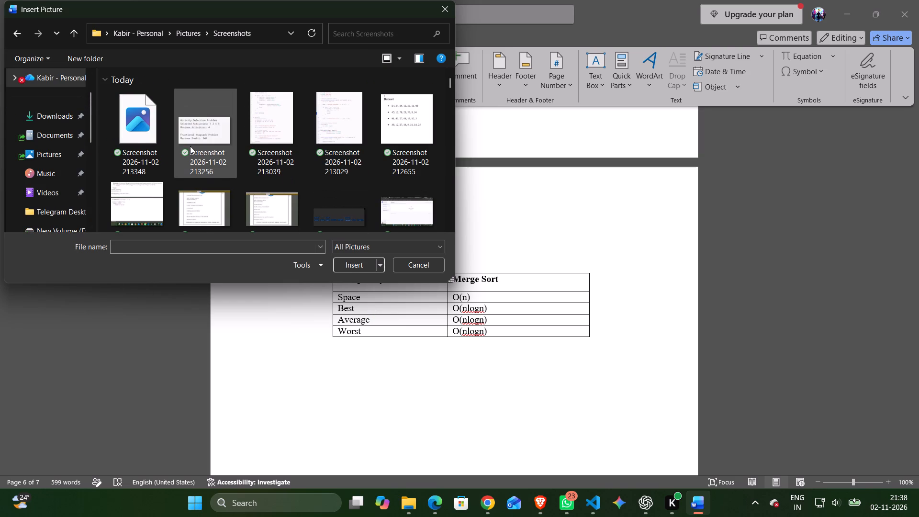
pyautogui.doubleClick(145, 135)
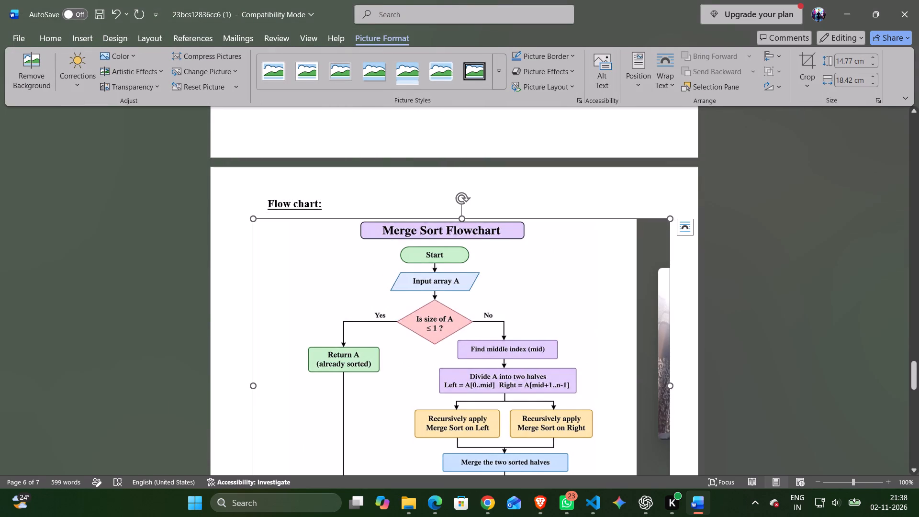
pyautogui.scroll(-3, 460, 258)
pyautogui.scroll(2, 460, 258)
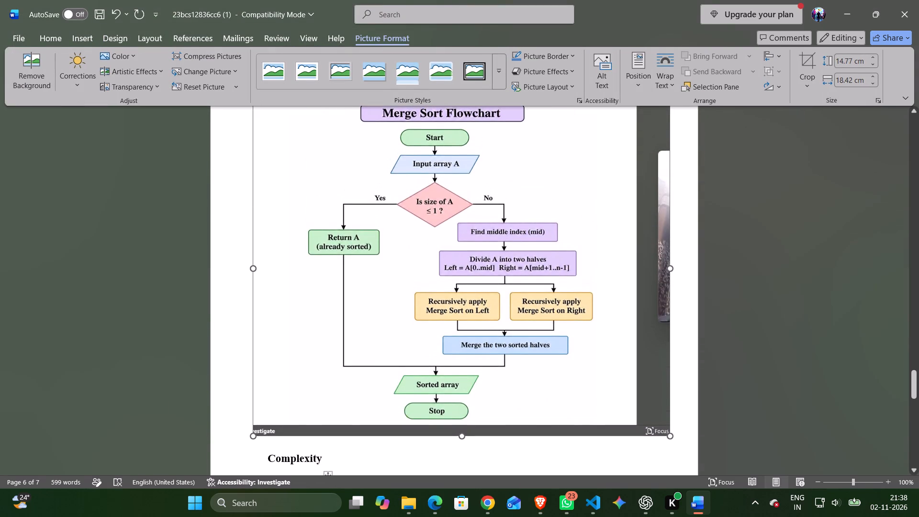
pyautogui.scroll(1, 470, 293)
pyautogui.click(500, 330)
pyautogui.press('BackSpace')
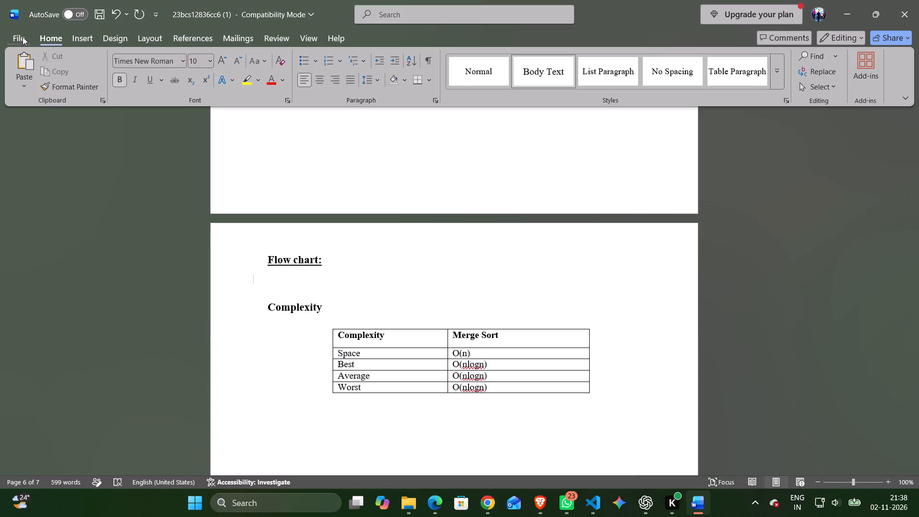
# Insert the Greedy Algorithms Flowchart Infographic picture from the Downloads folder under the Flow chart heading.
pyautogui.click(76, 36)
pyautogui.click(124, 74)
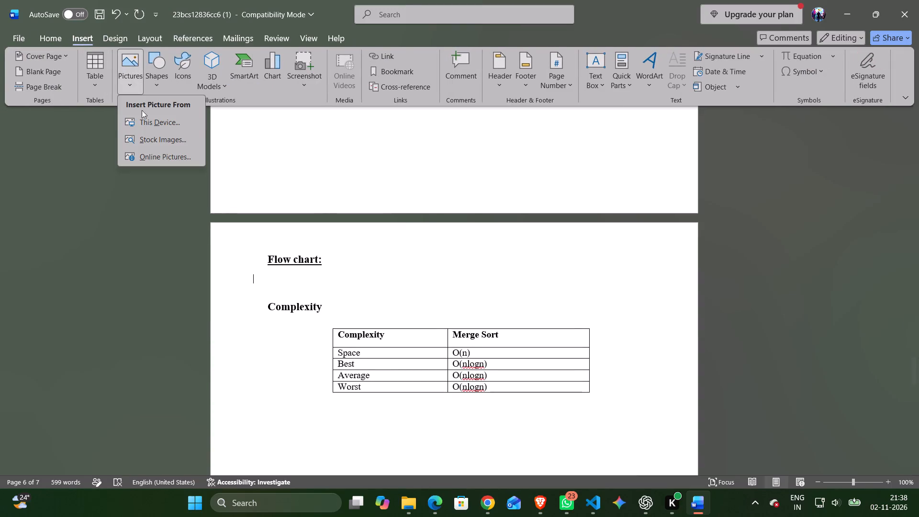
pyautogui.click(144, 120)
pyautogui.click(51, 106)
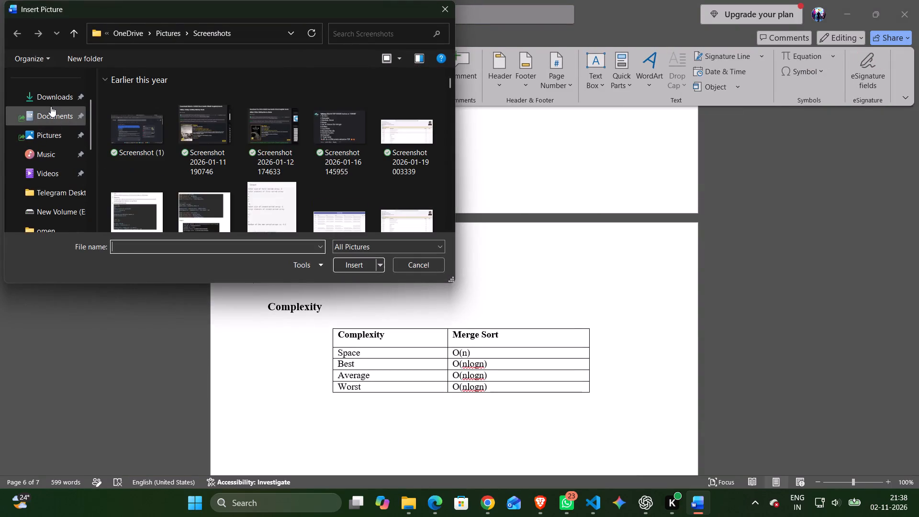
pyautogui.click(50, 104)
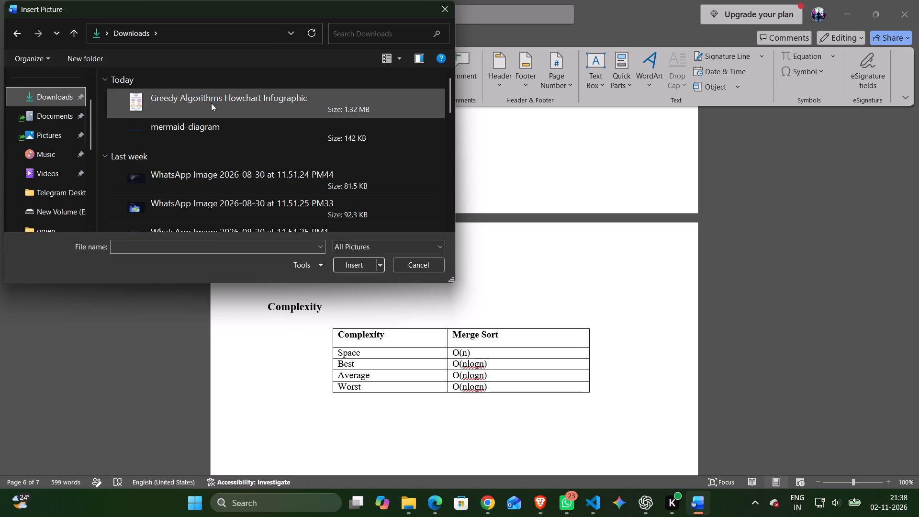
pyautogui.doubleClick(211, 103)
# Shrink the inserted flowchart picture to about 20.8 cm high and 16.3 cm wide.
pyautogui.scroll(3, 386, 176)
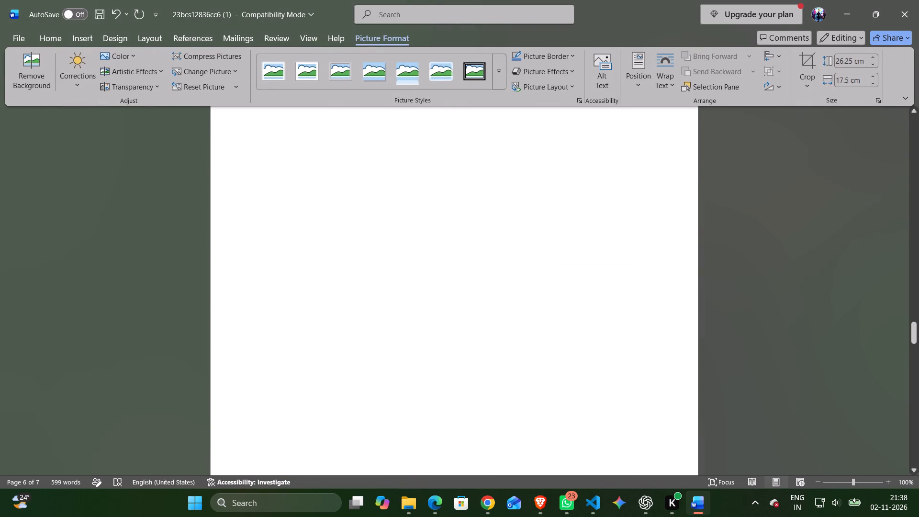
pyautogui.scroll(-3, 386, 176)
pyautogui.scroll(1, 386, 176)
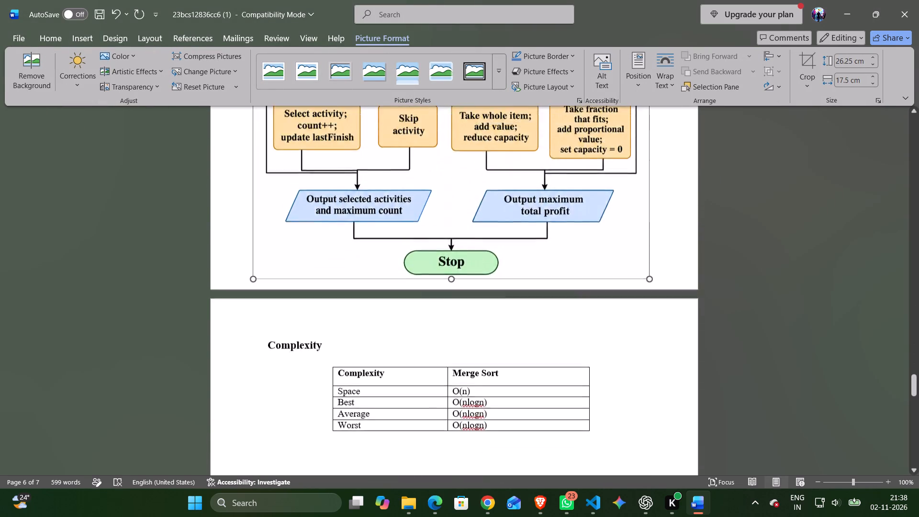
pyautogui.scroll(1, 386, 176)
pyautogui.moveTo(452, 385); pyautogui.dragTo(445, 331)
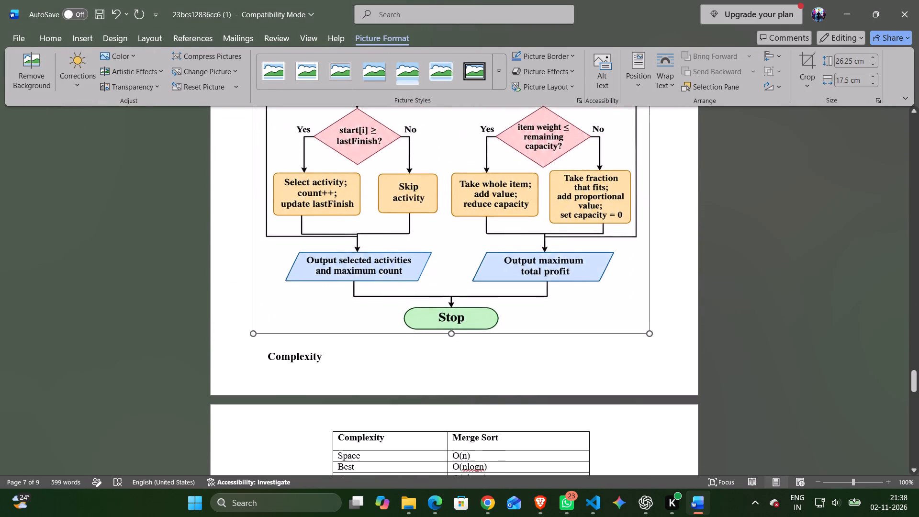
pyautogui.moveTo(445, 331); pyautogui.dragTo(437, 262)
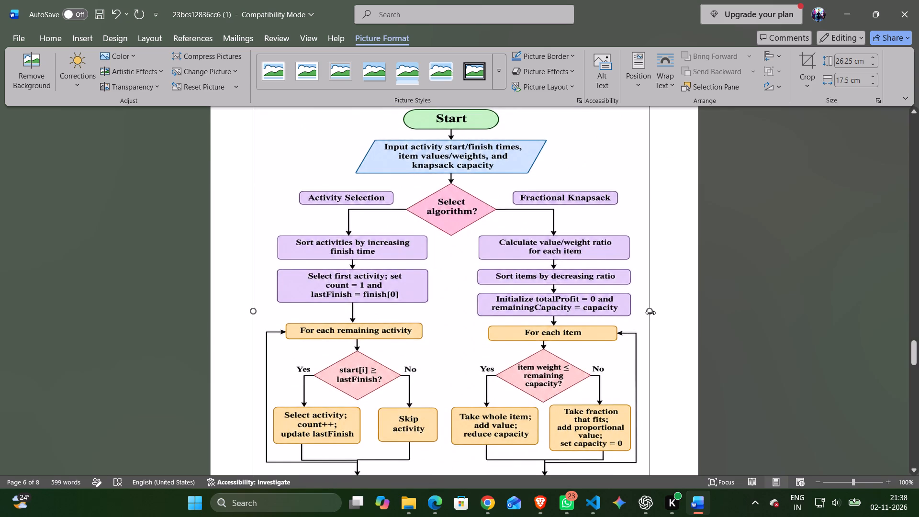
pyautogui.moveTo(650, 313); pyautogui.dragTo(621, 308)
# Review the report's algorithm, problem, code, dataset, output and flowchart sections through to the Complexity table.
pyautogui.scroll(1, 663, 293)
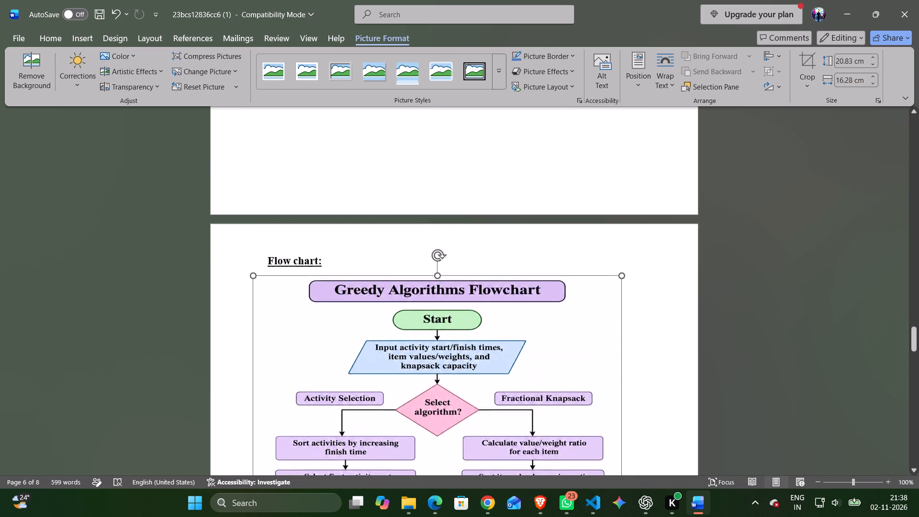
pyautogui.scroll(-2, 663, 293)
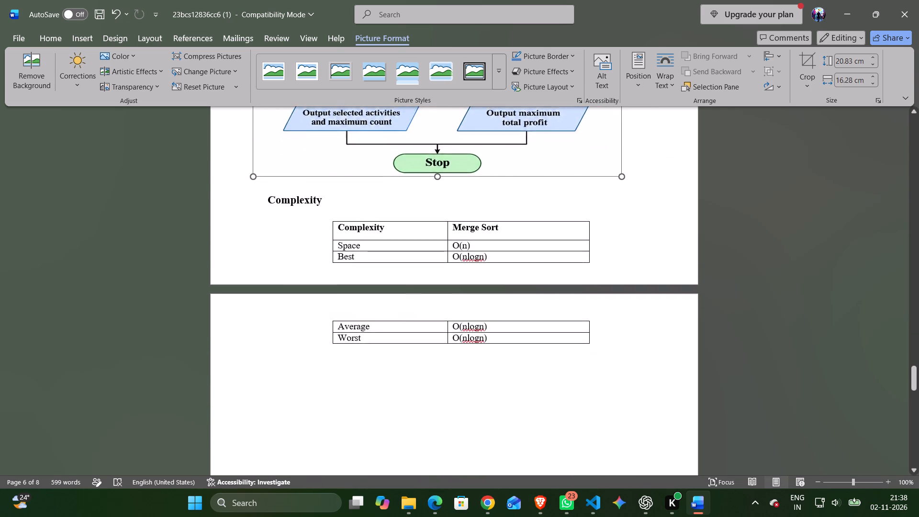
pyautogui.scroll(-5, 663, 293)
pyautogui.scroll(5, 663, 293)
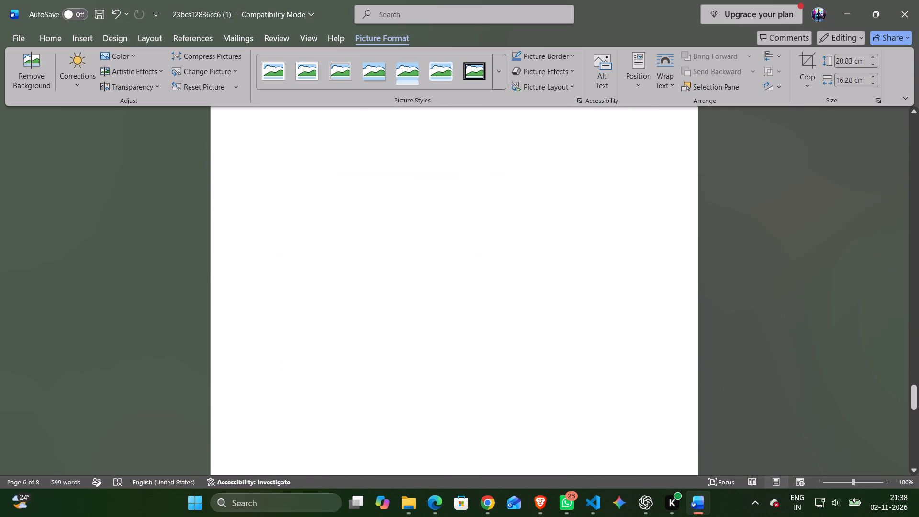
pyautogui.scroll(9, 663, 293)
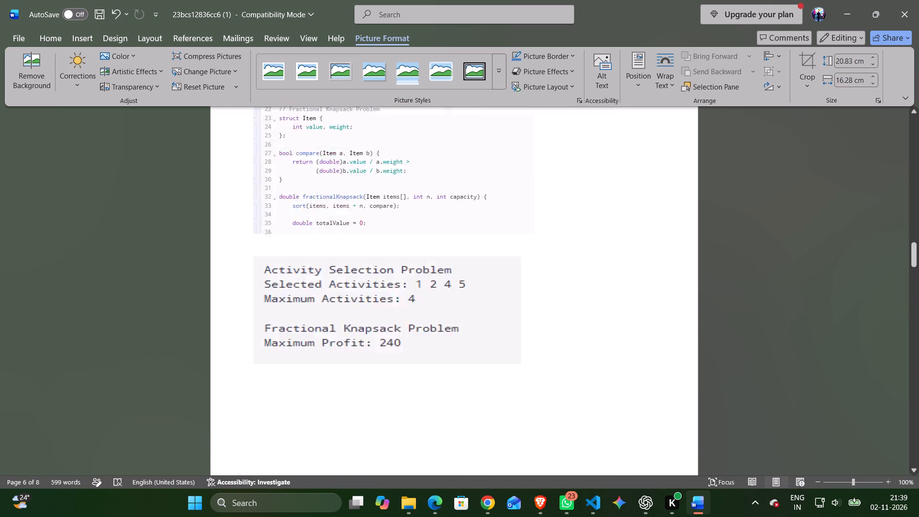
pyautogui.scroll(5, 663, 293)
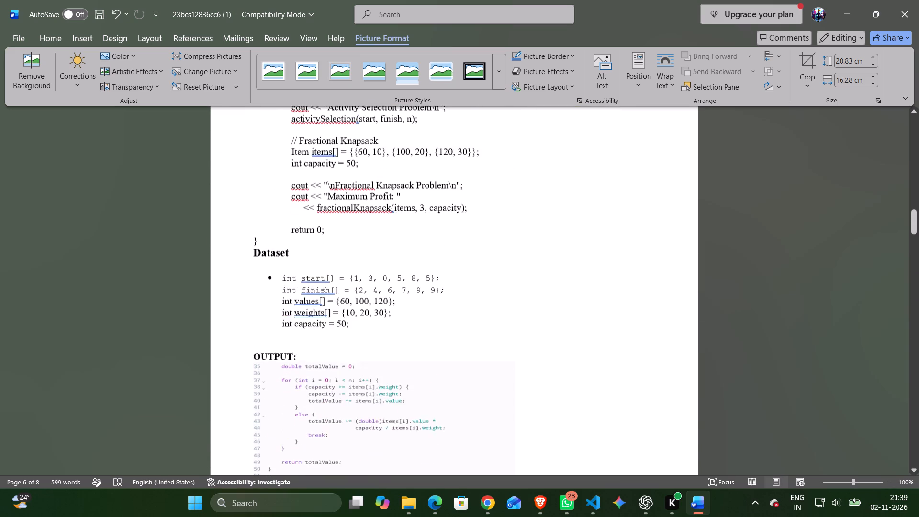
pyautogui.scroll(7, 663, 293)
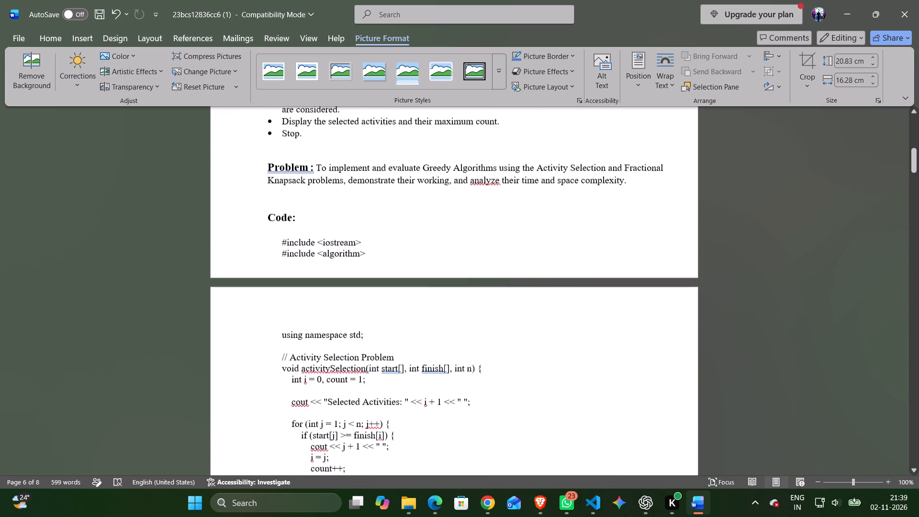
pyautogui.scroll(3, 663, 293)
pyautogui.scroll(-1, 663, 293)
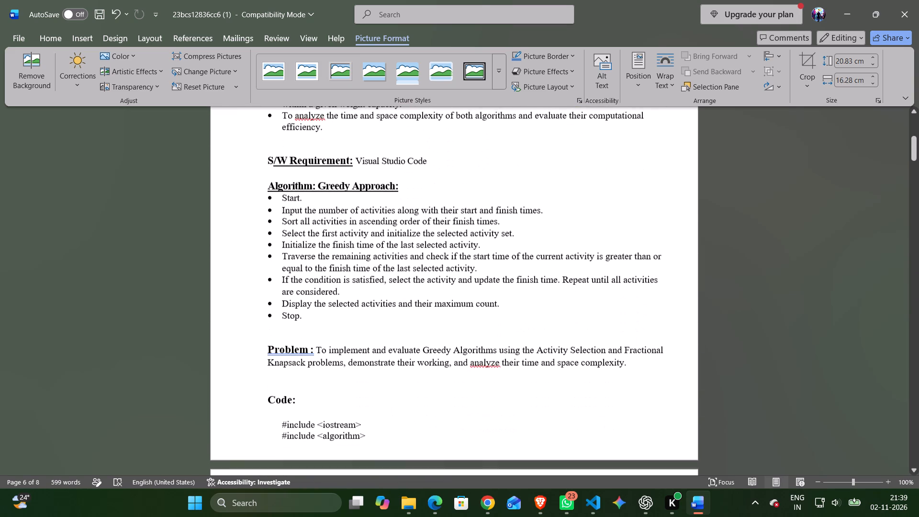
pyautogui.scroll(-1, 663, 293)
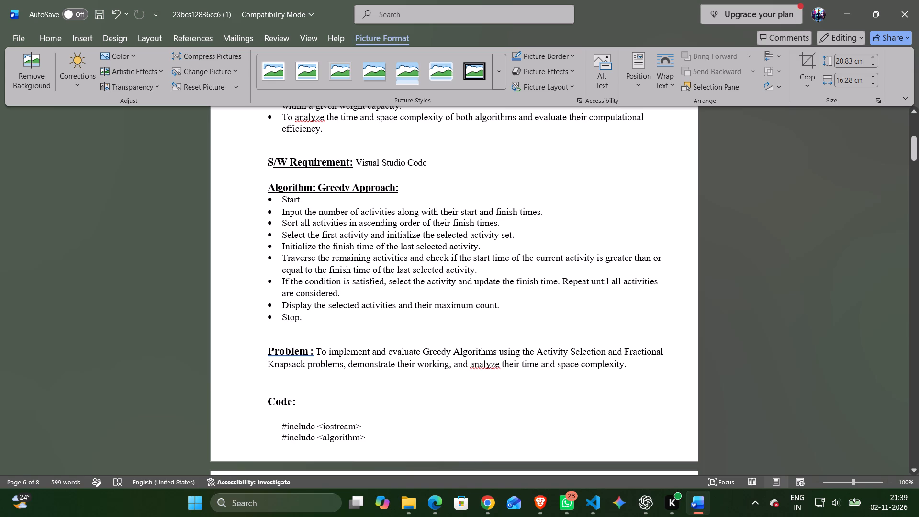
pyautogui.scroll(-5, 663, 293)
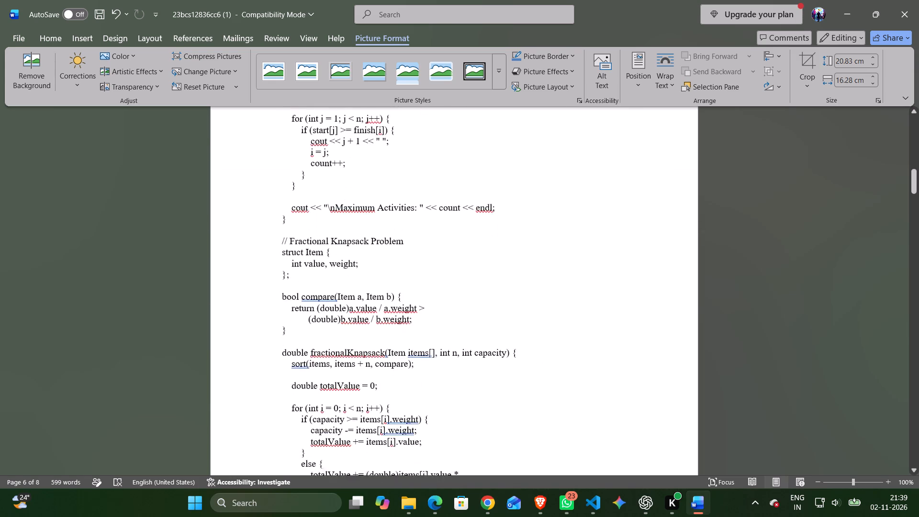
pyautogui.scroll(-5, 663, 293)
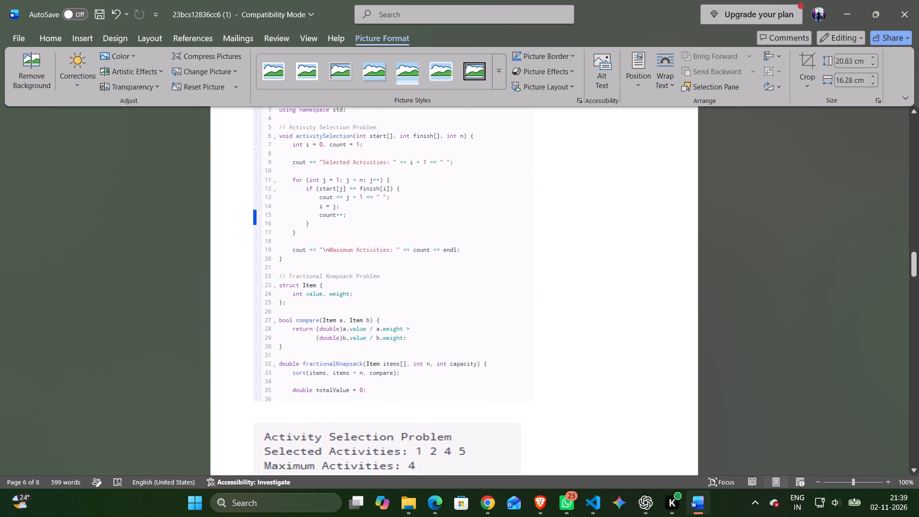
pyautogui.scroll(-1, 663, 293)
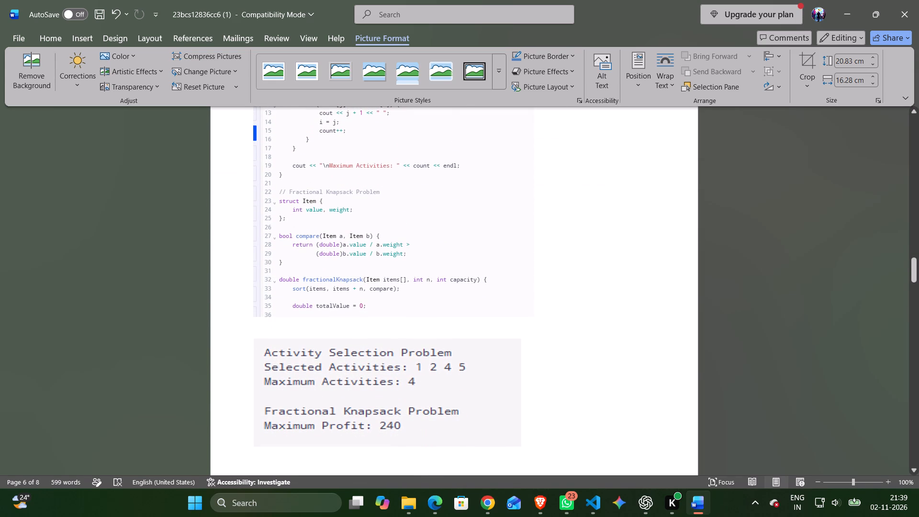
pyautogui.scroll(-4, 663, 293)
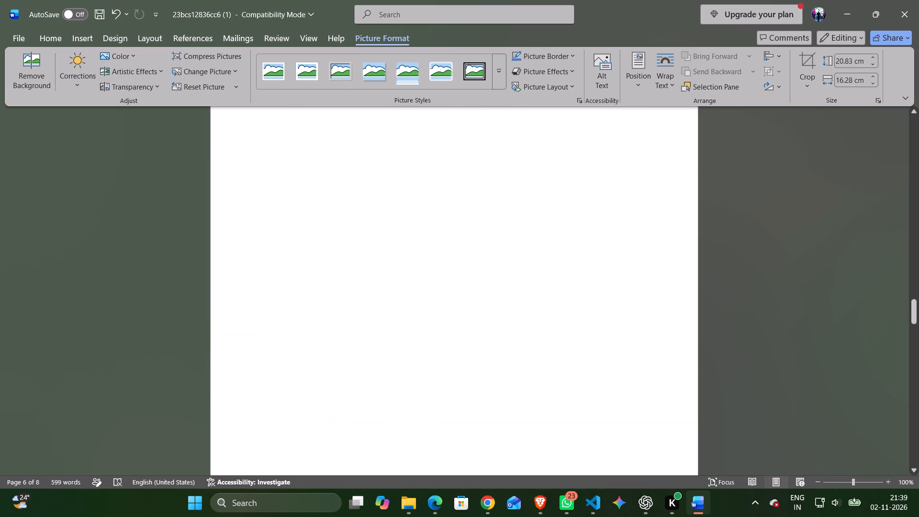
pyautogui.scroll(-3, 663, 293)
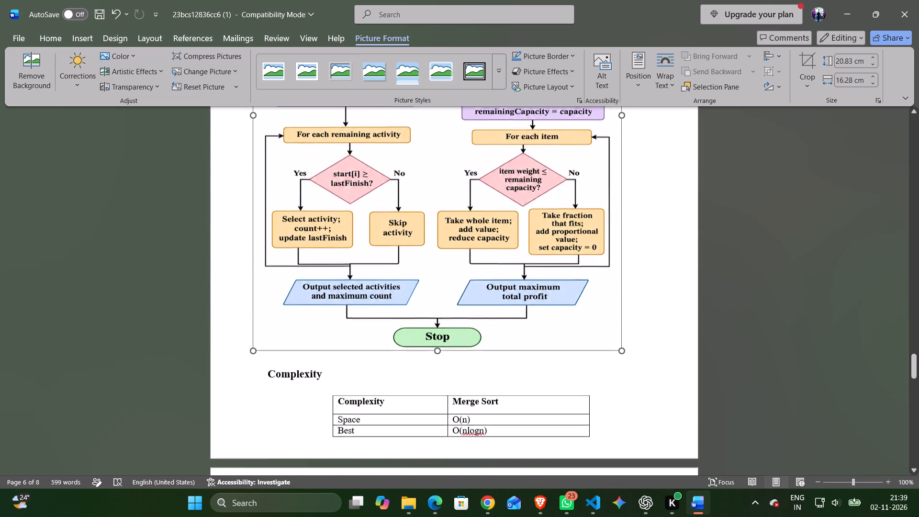
pyautogui.scroll(-3, 663, 293)
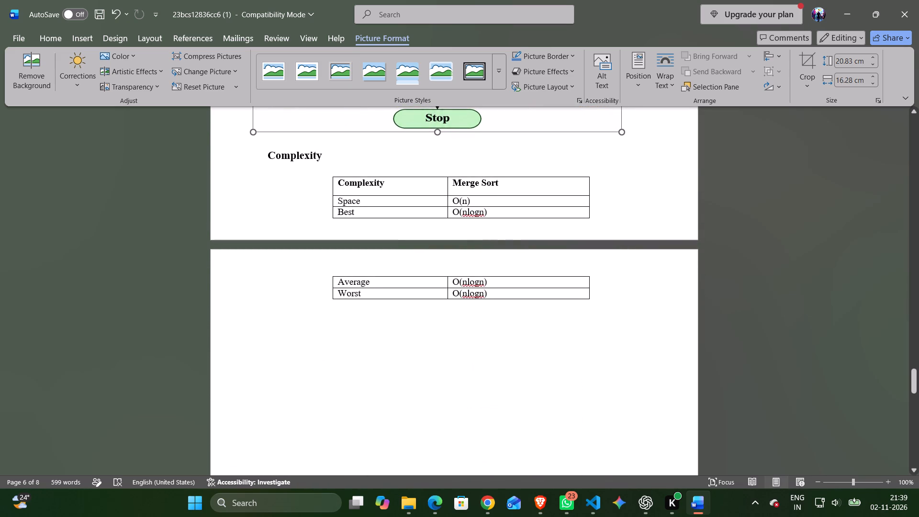
pyautogui.scroll(-1, 663, 293)
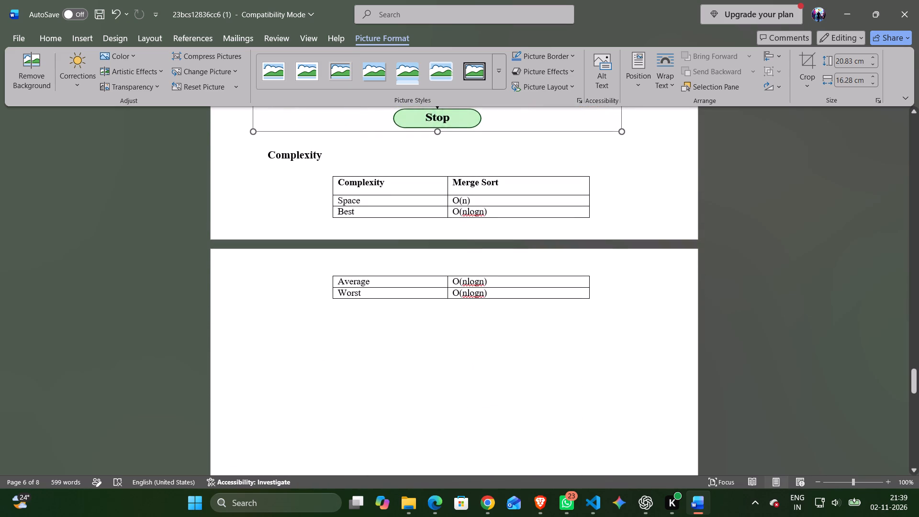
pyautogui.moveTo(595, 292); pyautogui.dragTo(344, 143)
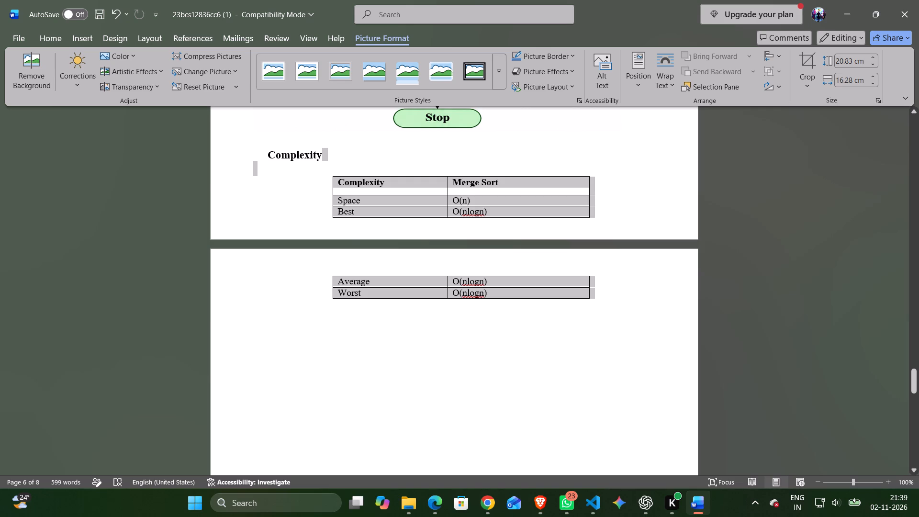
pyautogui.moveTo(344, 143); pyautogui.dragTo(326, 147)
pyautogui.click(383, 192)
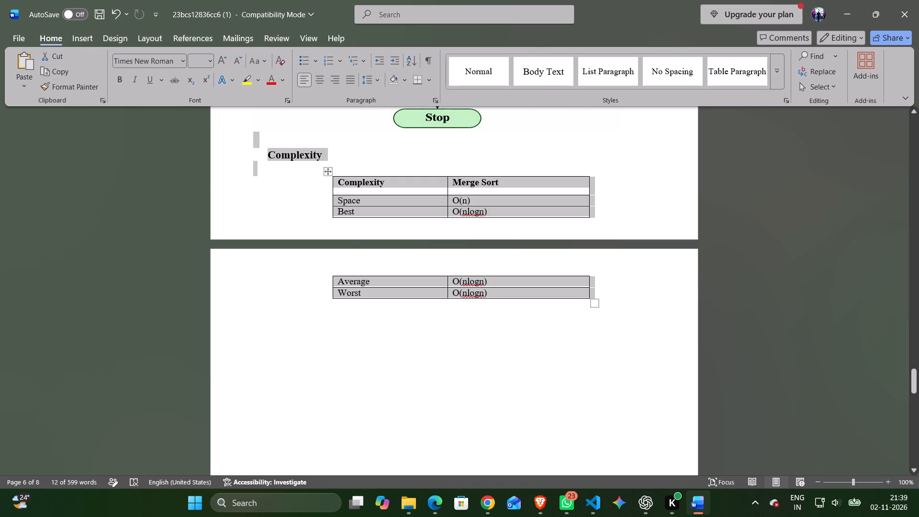
# Add five blank lines above the Complexity heading to move it and its table onto the next page.
pyautogui.click(266, 141)
pyautogui.scroll(1, 398, 190)
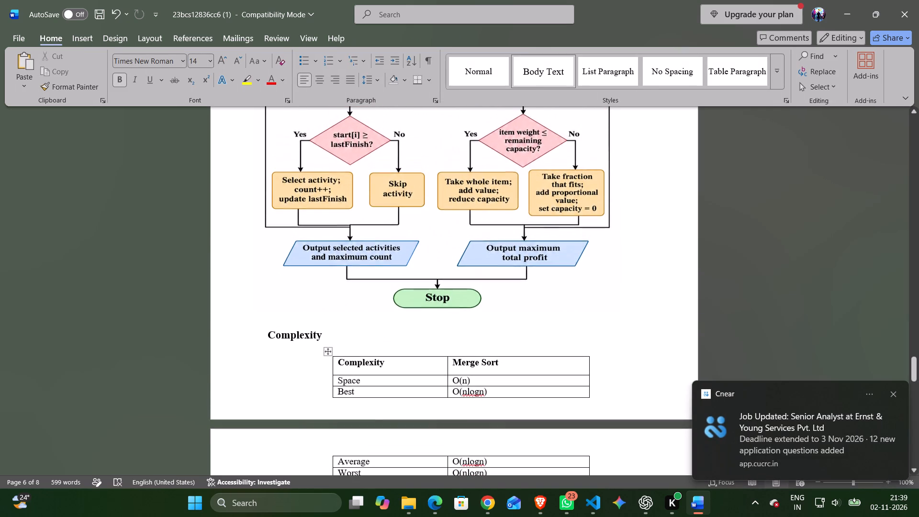
pyautogui.press('Return')
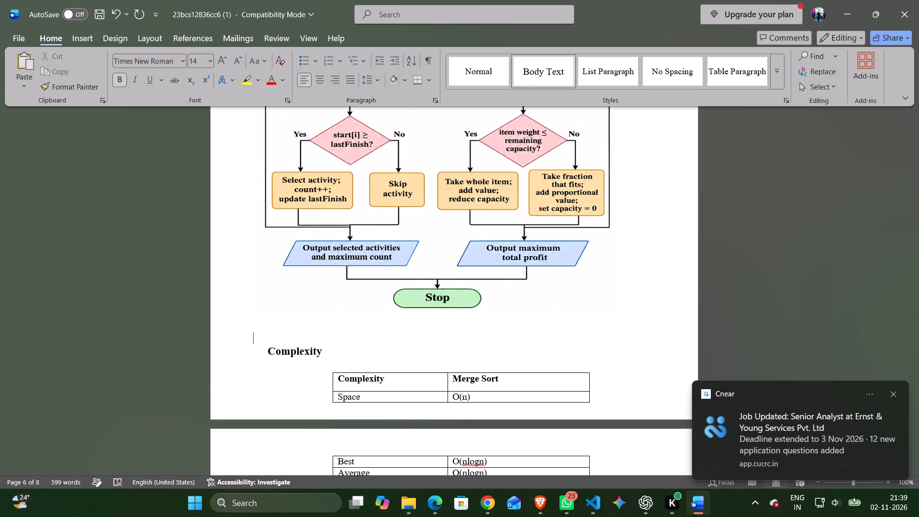
pyautogui.press('Return')
pyautogui.press('Return')
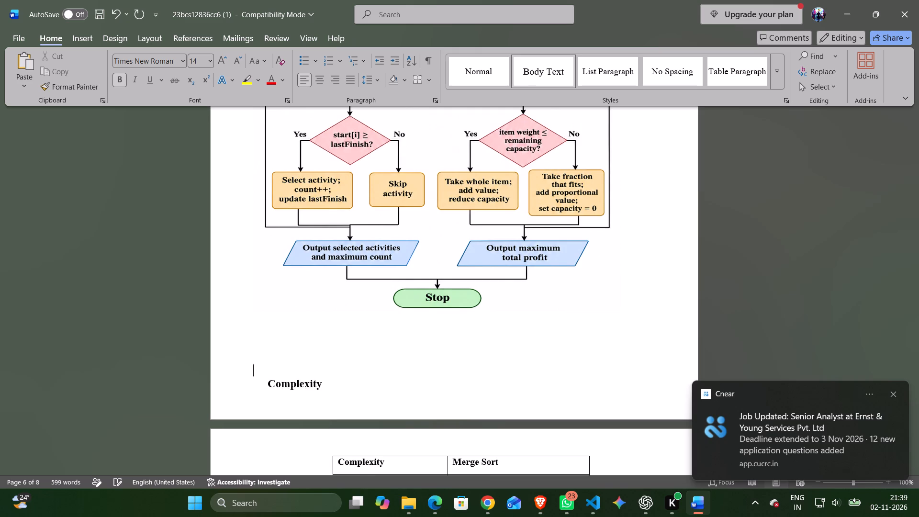
pyautogui.press('Return')
pyautogui.press('Return')
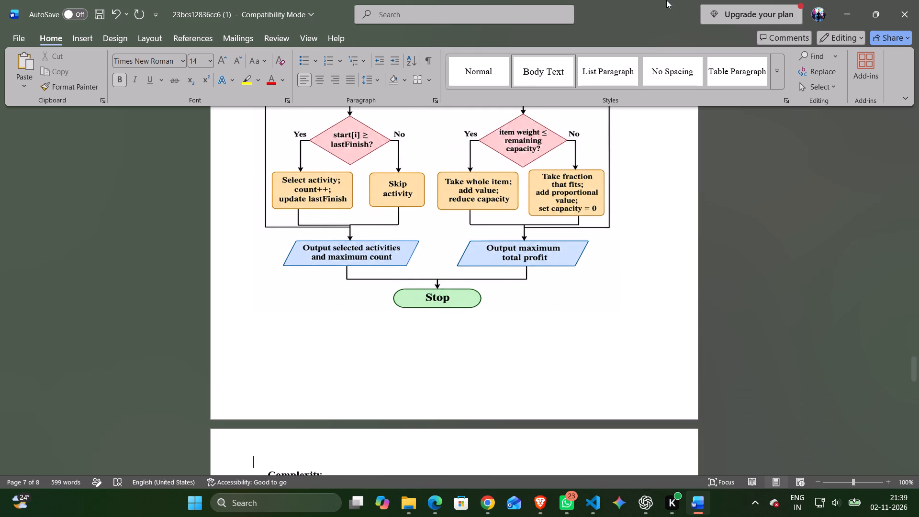
# Stretch the flowchart picture taller into the free space below it on the page.
pyautogui.click(509, 215)
pyautogui.moveTo(437, 313); pyautogui.dragTo(440, 373)
# Capture a screen snip of the Complexity heading and its Merge Sort table.
pyautogui.scroll(-1, 440, 373)
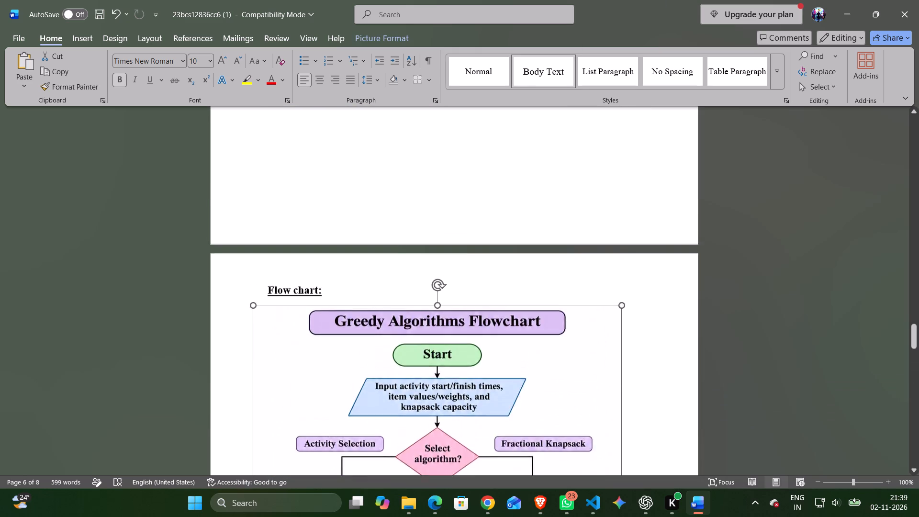
pyautogui.scroll(-2, 440, 373)
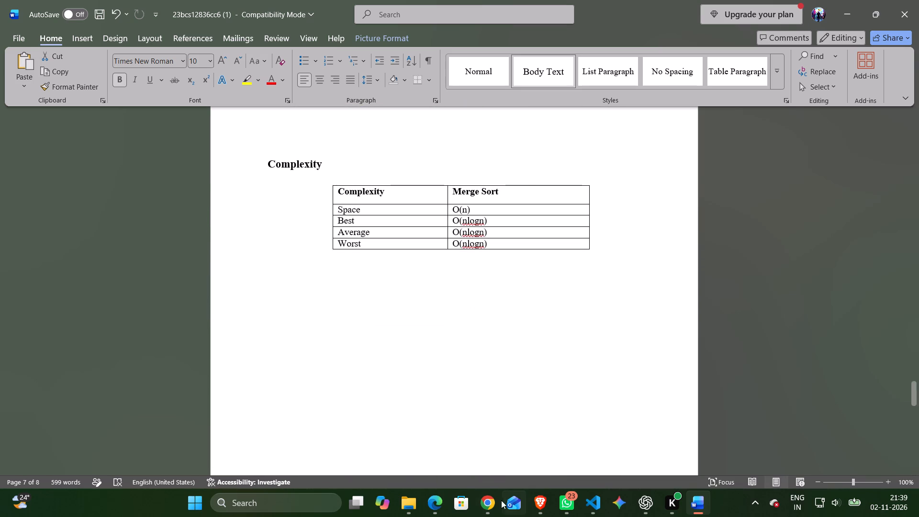
pyautogui.press('Print')
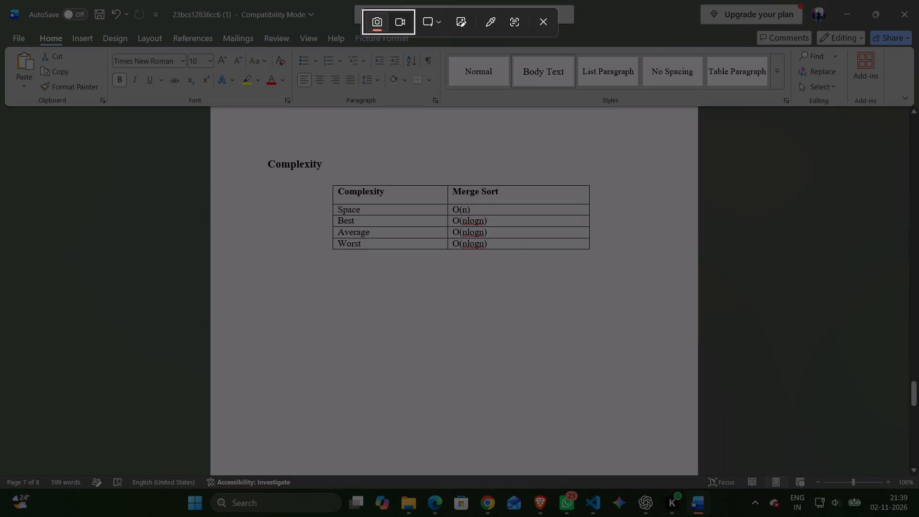
pyautogui.moveTo(189, 109); pyautogui.dragTo(668, 328)
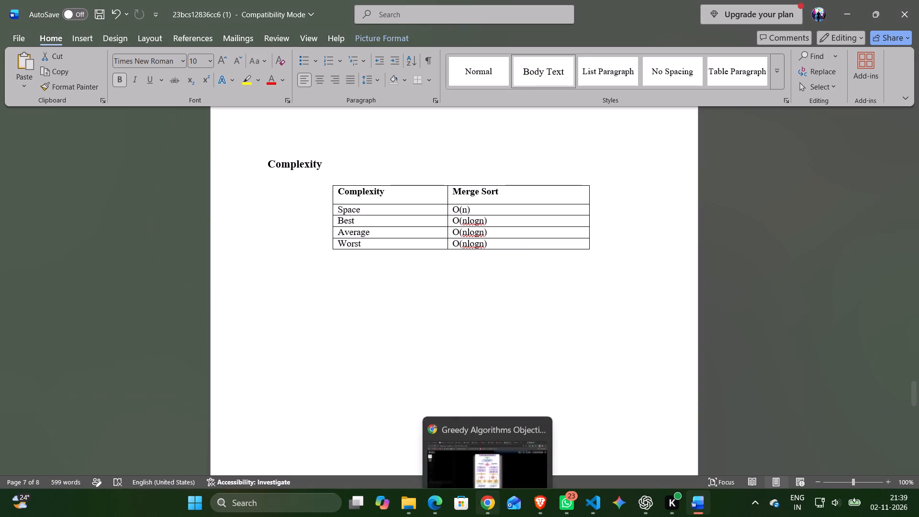
pyautogui.click(499, 516)
pyautogui.click(381, 442)
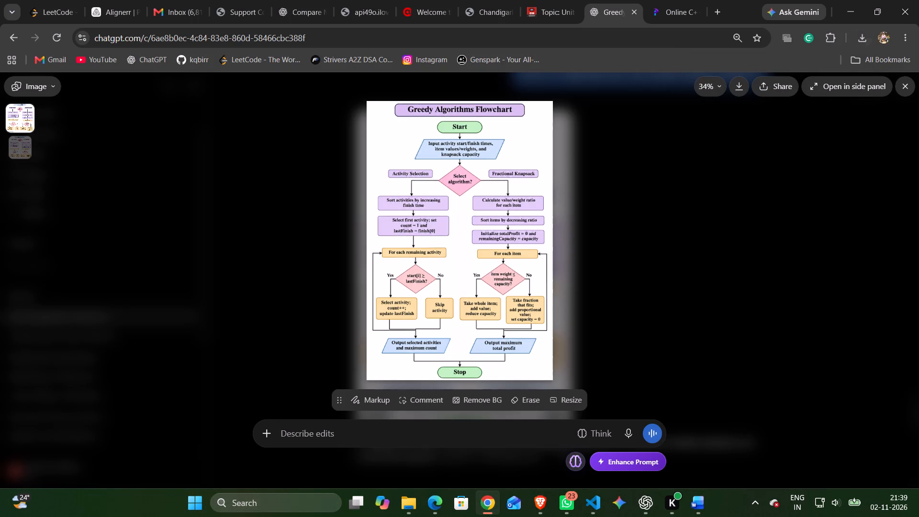
pyautogui.click(604, 258)
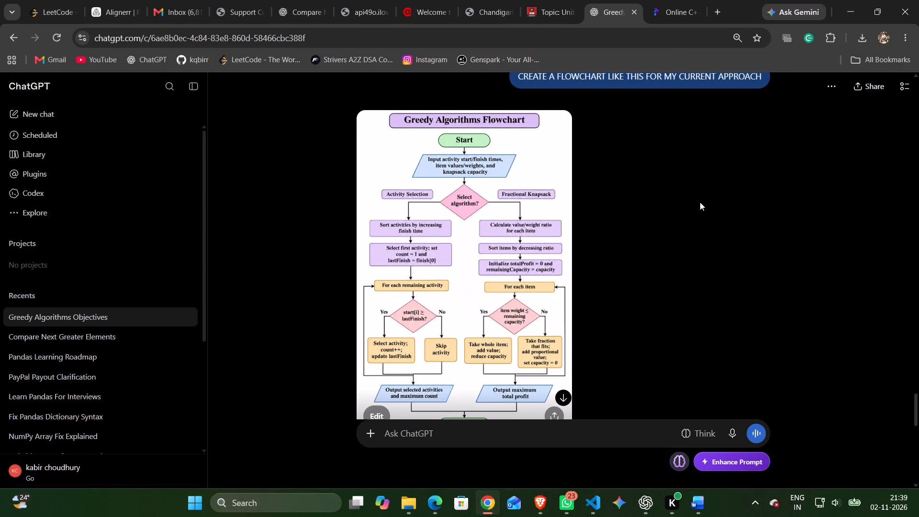
pyautogui.scroll(-2, 575, 329)
pyautogui.click(491, 442)
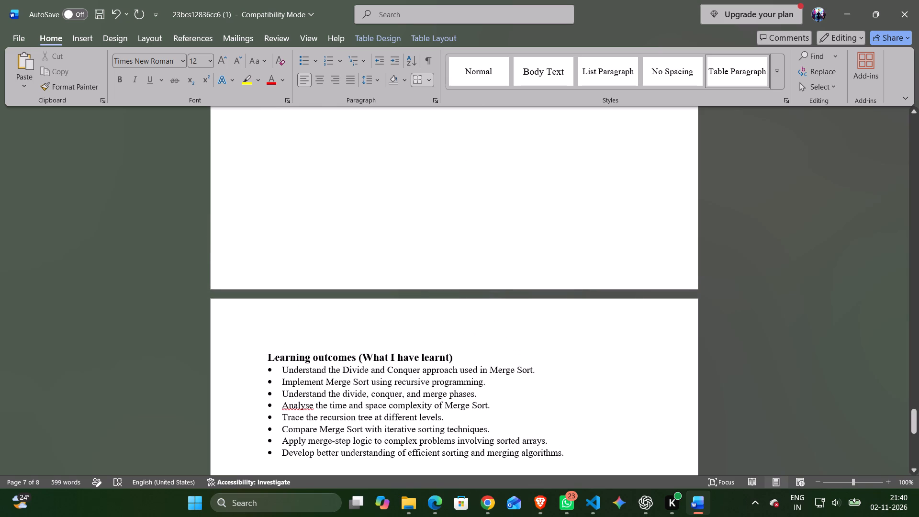
pyautogui.click(265, 347)
pyautogui.press('BackSpace')
pyautogui.press('BackSpace')
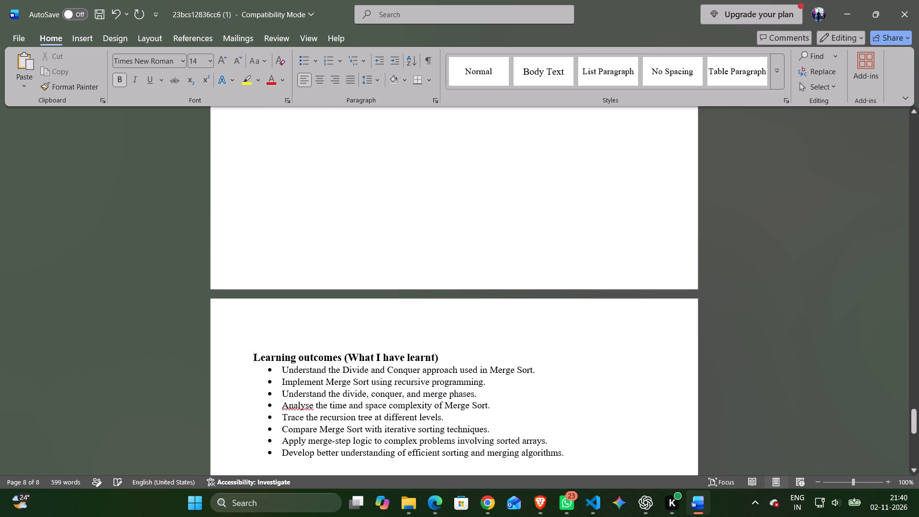
pyautogui.press('BackSpace')
pyautogui.press('BackSpace')
# Copy the "Learning outcomes (What I have learnt)" heading.
pyautogui.scroll(7, 265, 347)
pyautogui.scroll(-3, 263, 334)
pyautogui.scroll(1, 263, 334)
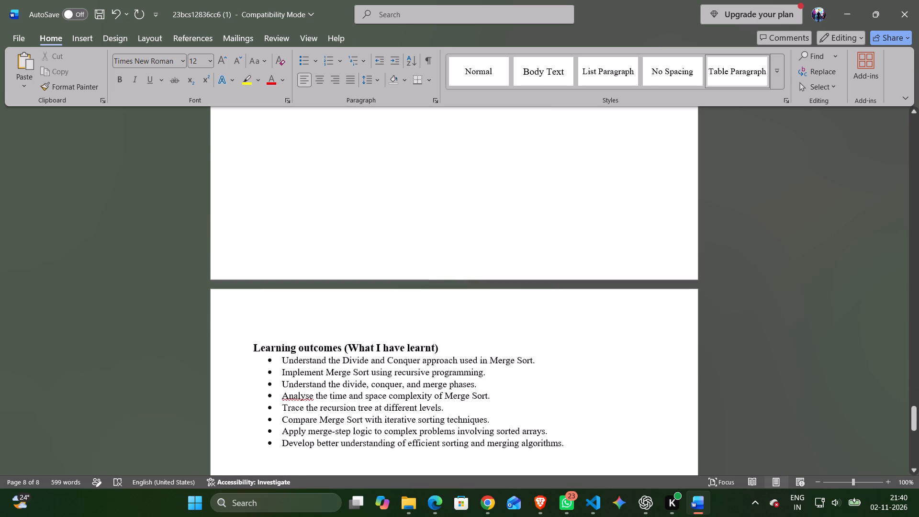
pyautogui.scroll(2, 263, 334)
pyautogui.scroll(-2, 263, 334)
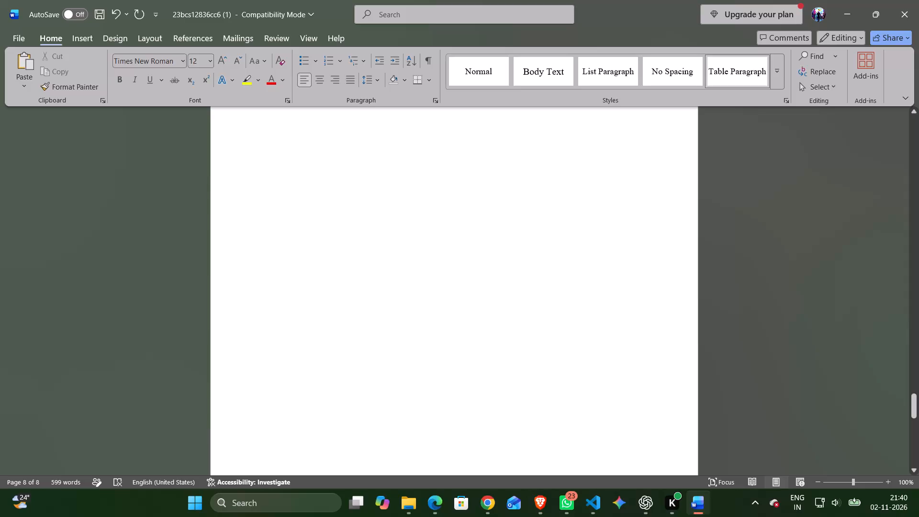
pyautogui.scroll(-2, 305, 397)
pyautogui.moveTo(449, 217); pyautogui.dragTo(264, 215)
pyautogui.hotkey('ctrl', 'c')
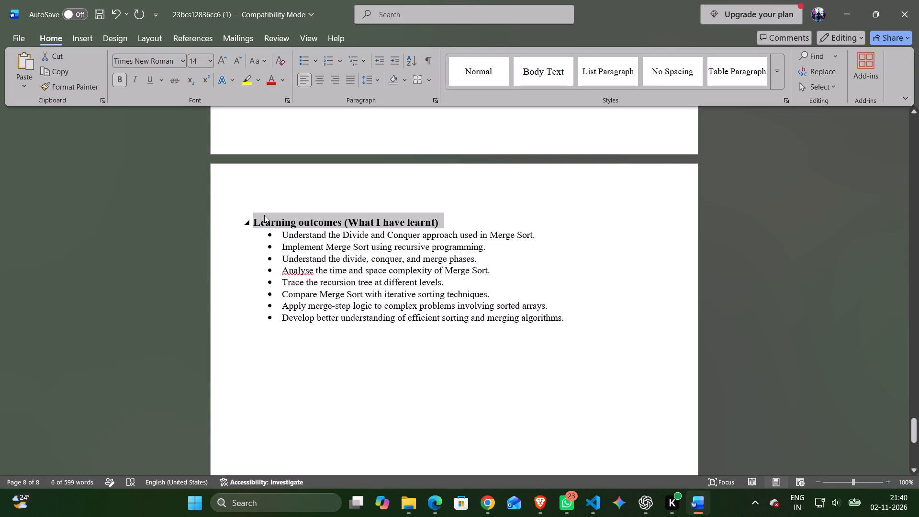
# Add one empty row below the Worst row of the complexity table while trying to make room for text beneath it.
pyautogui.scroll(7, 264, 215)
pyautogui.scroll(-1, 357, 122)
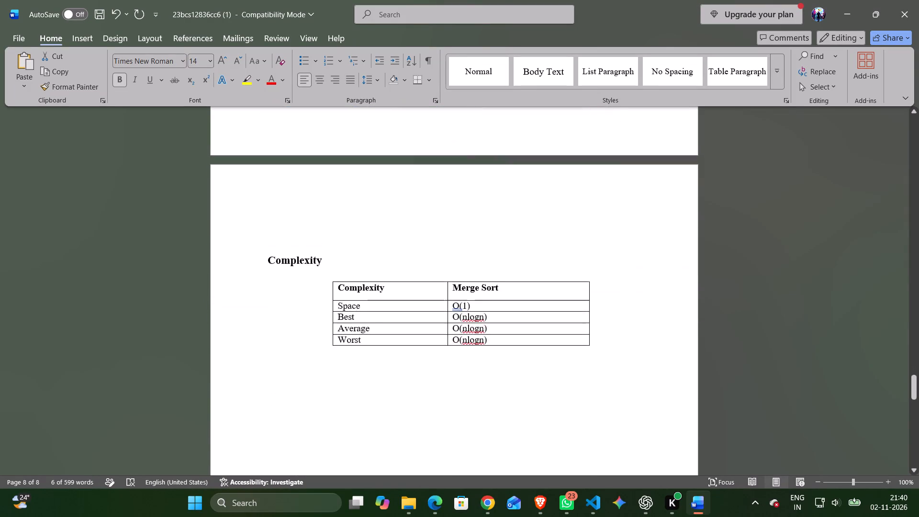
pyautogui.scroll(-1, 357, 122)
pyautogui.scroll(1, 324, 142)
pyautogui.click(314, 156)
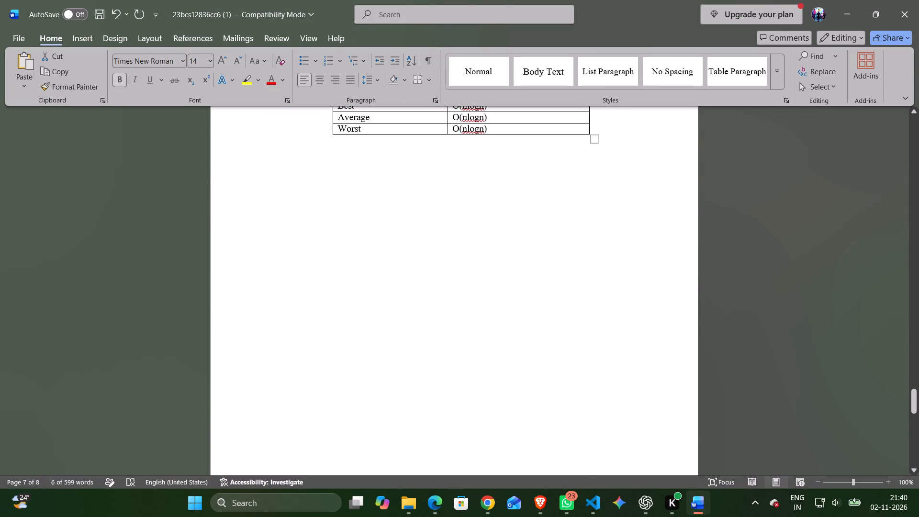
pyautogui.click(295, 162)
pyautogui.click(595, 202)
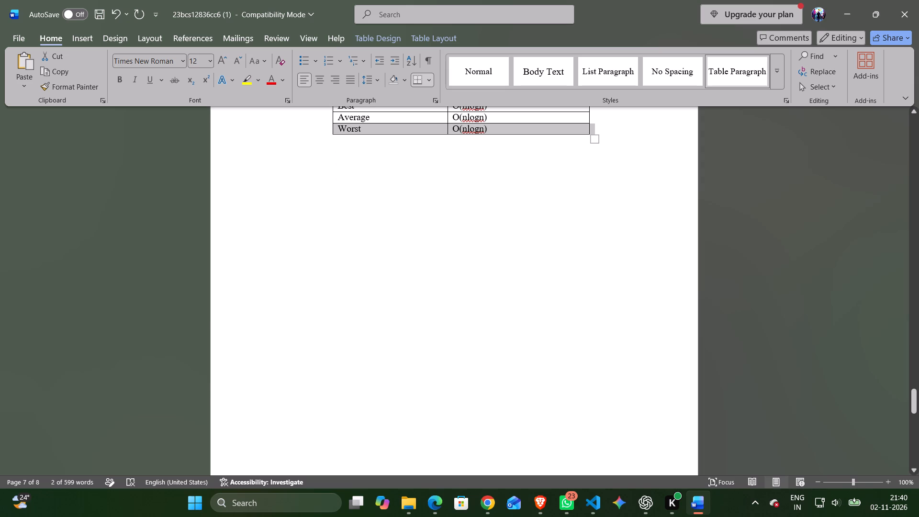
pyautogui.press('Return')
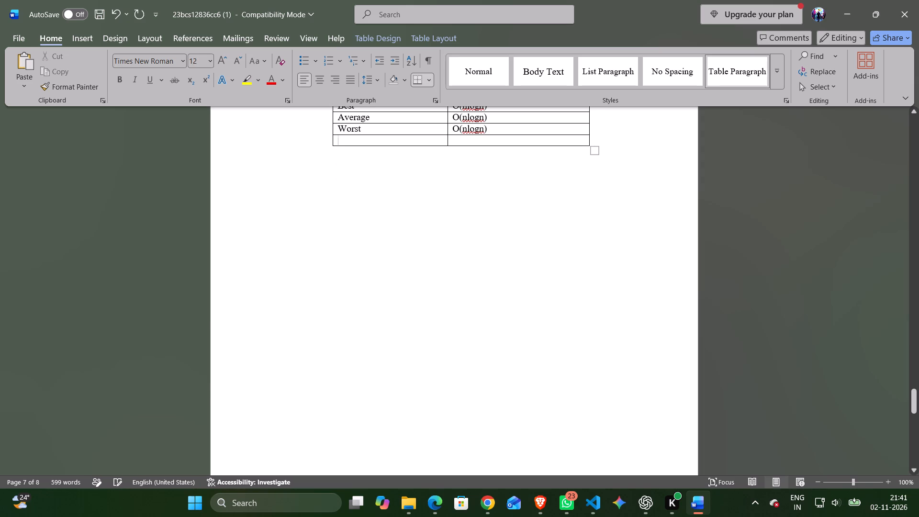
pyautogui.press('BackSpace')
pyautogui.press('BackSpace')
pyautogui.press('Return')
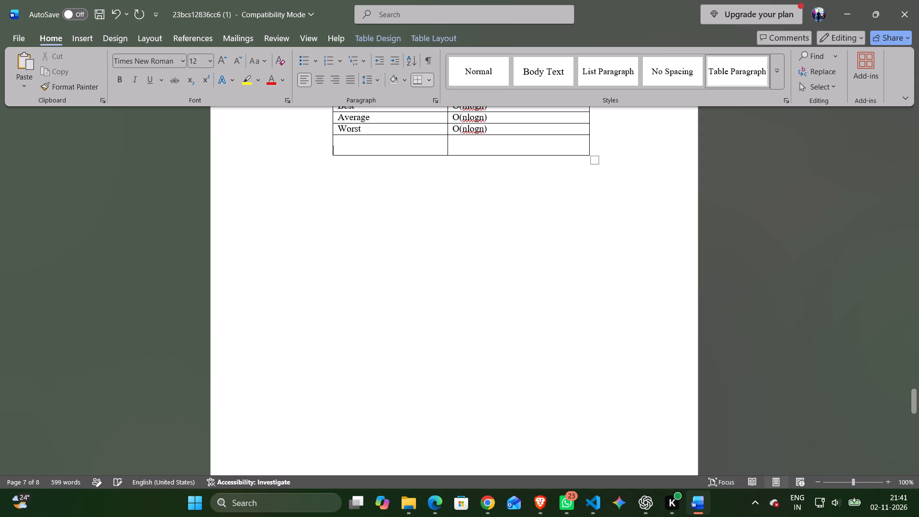
pyautogui.press('BackSpace')
pyautogui.press('BackSpace')
pyautogui.press('BackSpace')
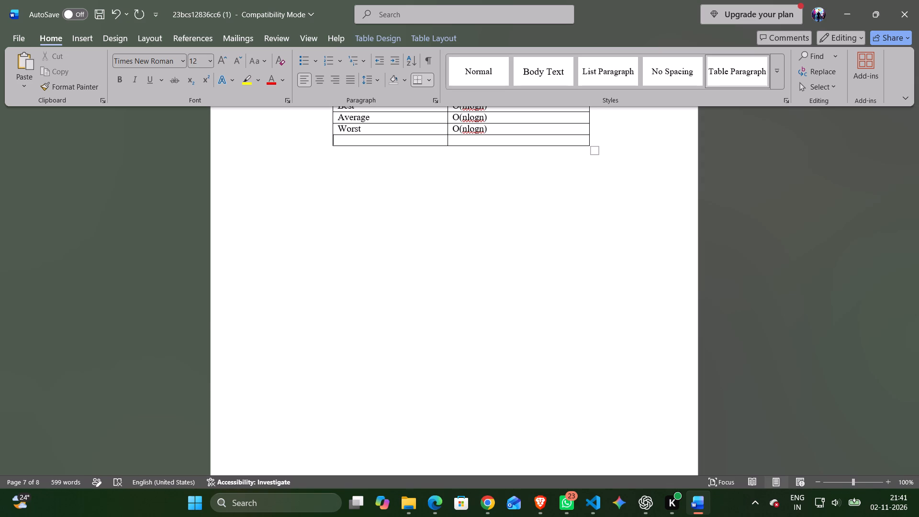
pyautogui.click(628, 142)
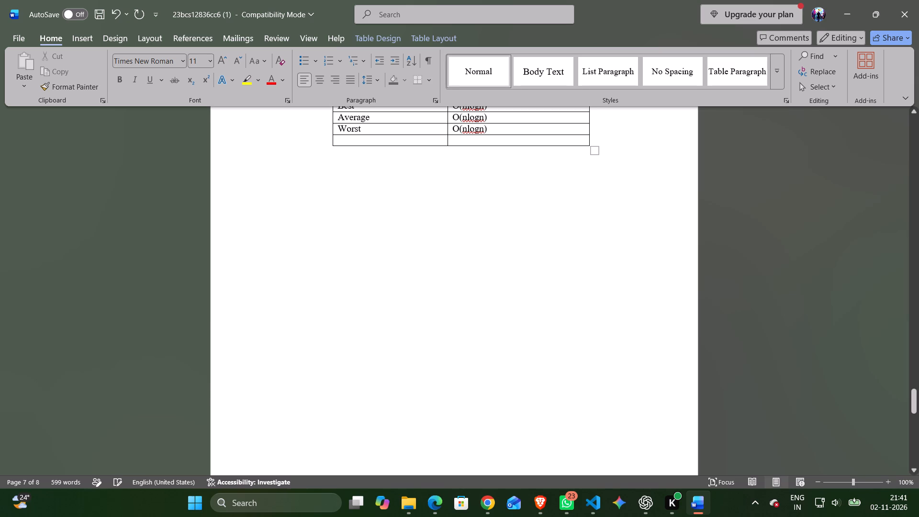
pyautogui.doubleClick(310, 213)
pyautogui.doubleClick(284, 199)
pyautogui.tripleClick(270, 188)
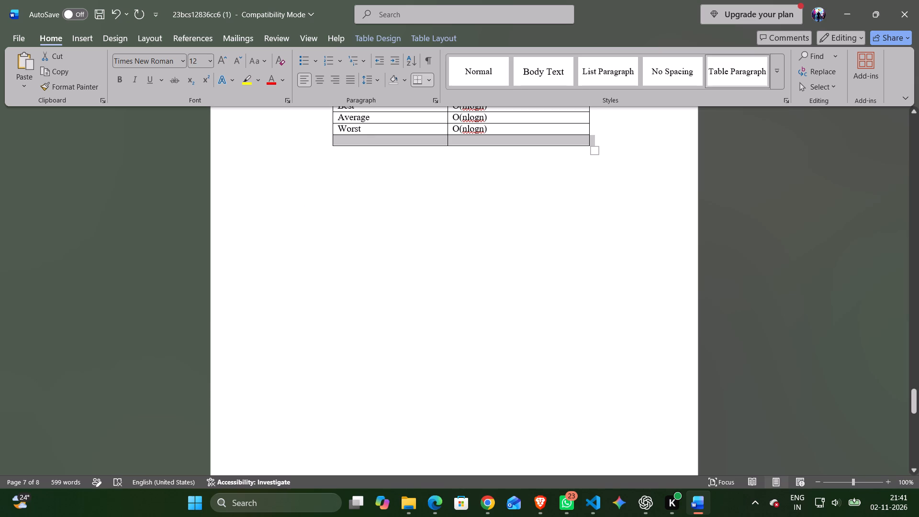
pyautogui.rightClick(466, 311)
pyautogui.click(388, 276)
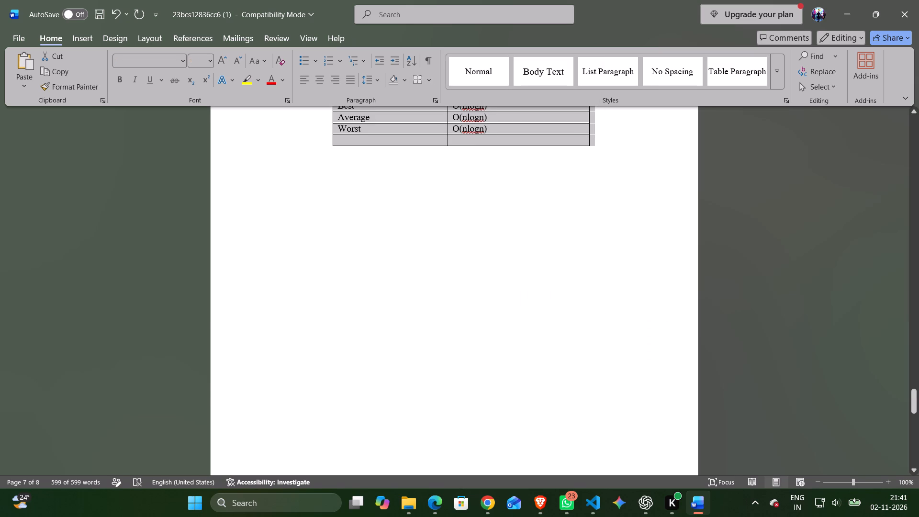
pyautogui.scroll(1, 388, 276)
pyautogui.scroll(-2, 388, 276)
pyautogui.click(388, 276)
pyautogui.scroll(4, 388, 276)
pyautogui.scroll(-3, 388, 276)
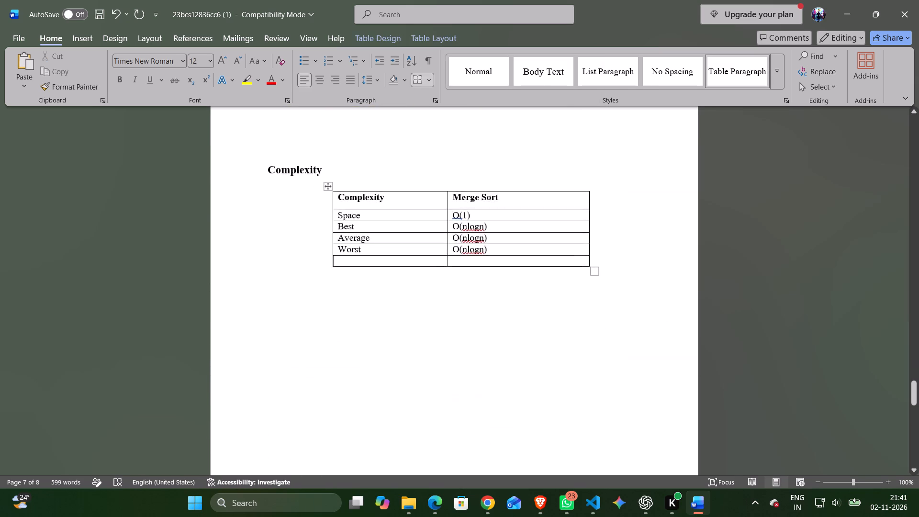
# Examine the page layout from the Complexity table through the Learning outcomes list to the end of the report.
pyautogui.scroll(-3, 388, 276)
pyautogui.scroll(2, 388, 276)
pyautogui.scroll(-1, 388, 276)
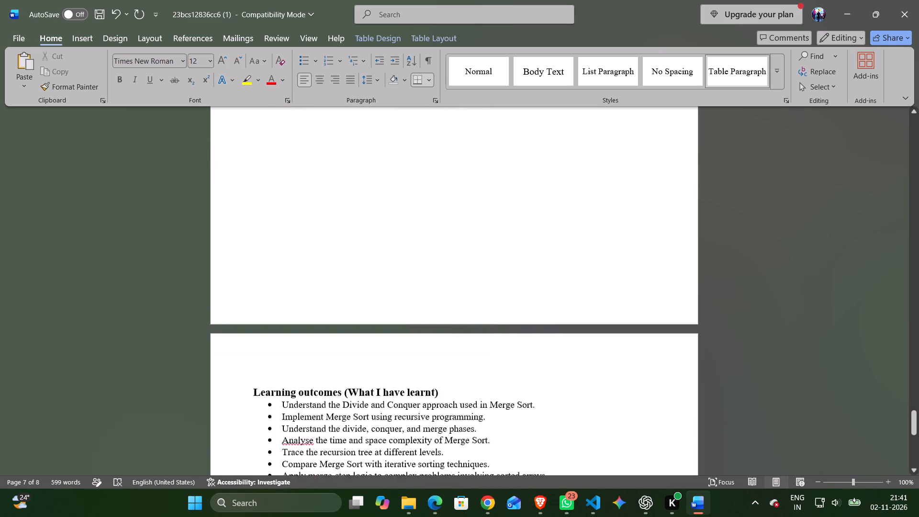
pyautogui.scroll(-4, 388, 276)
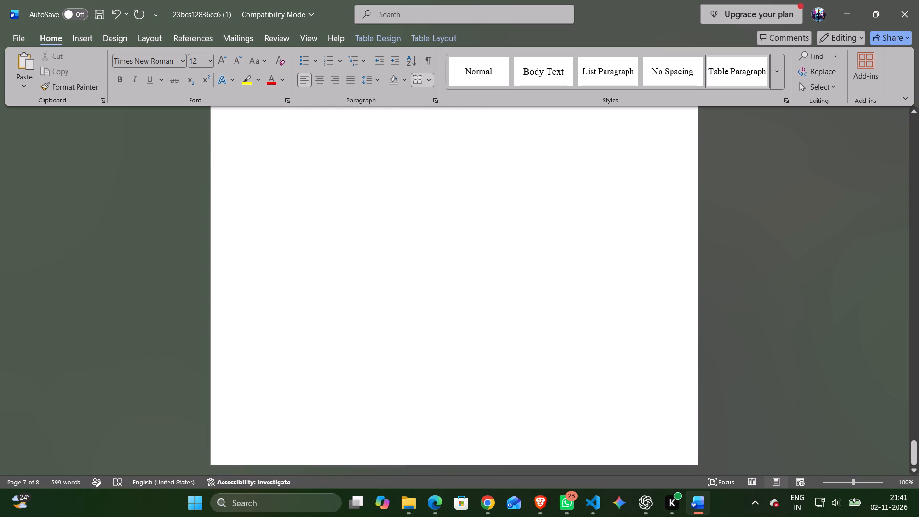
pyautogui.scroll(7, 388, 276)
pyautogui.scroll(-2, 388, 276)
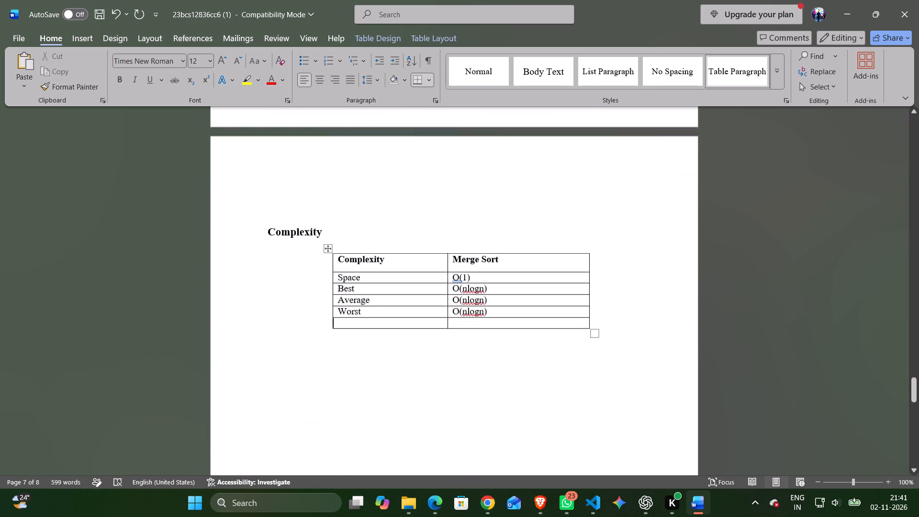
pyautogui.scroll(-3, 388, 276)
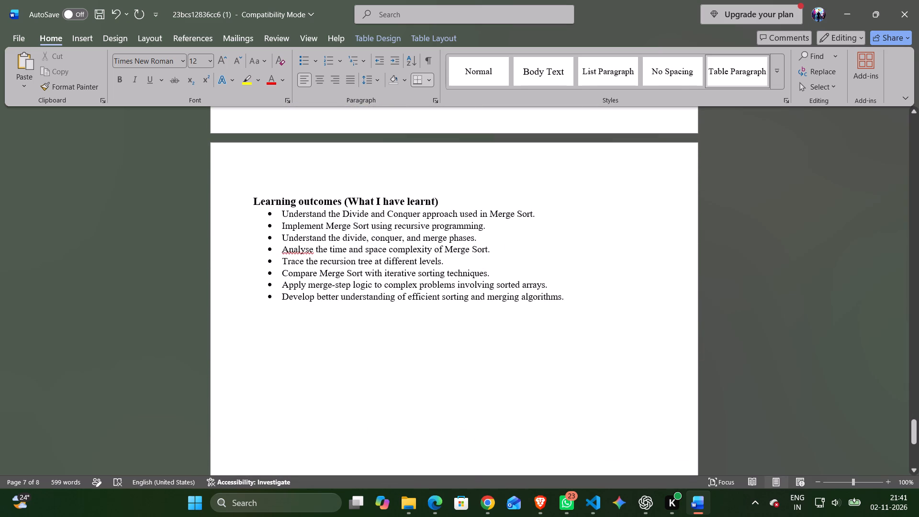
# Remove the blank lines above the Complexity heading so it sits at the top of its page.
pyautogui.scroll(5, 388, 276)
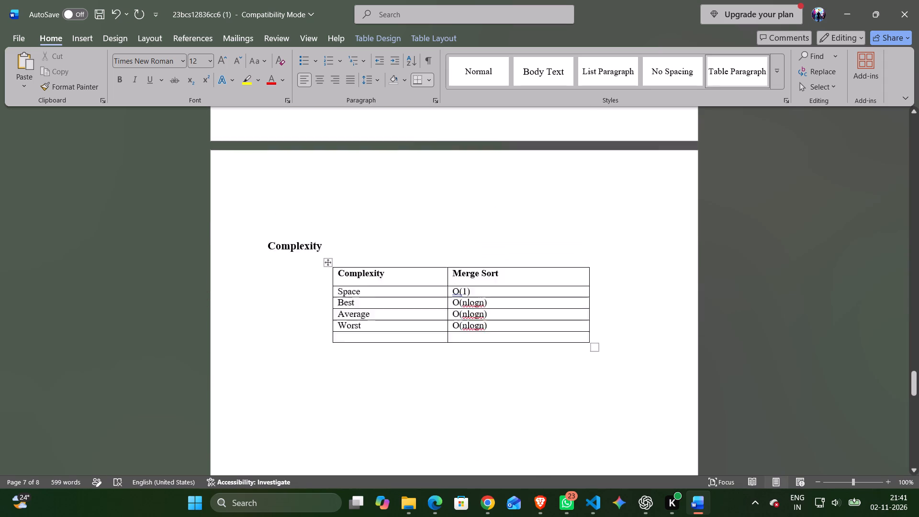
pyautogui.scroll(1, 388, 276)
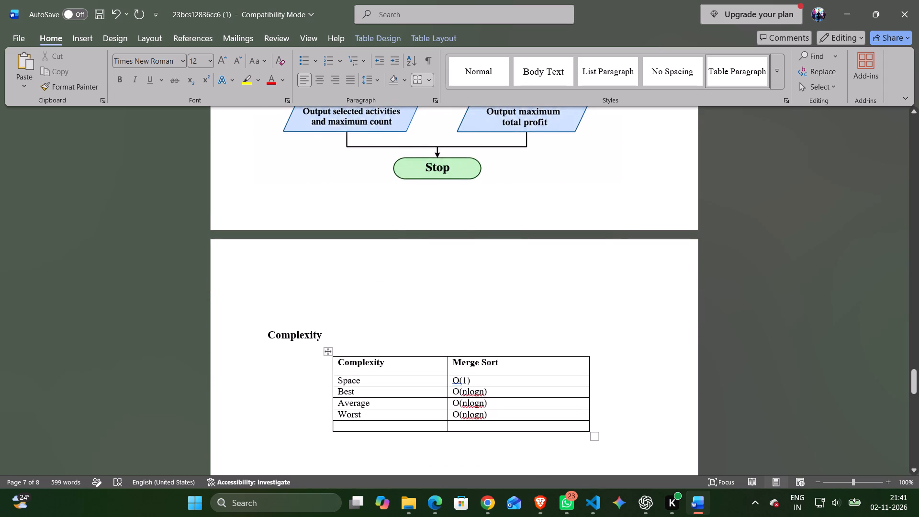
pyautogui.click(374, 301)
pyautogui.press('BackSpace')
pyautogui.press('BackSpace')
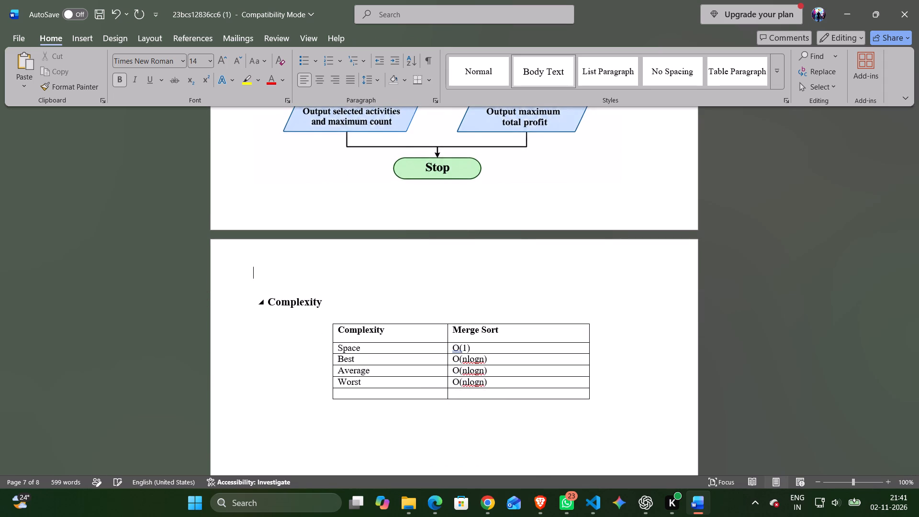
pyautogui.press('BackSpace')
pyautogui.press('BackSpace')
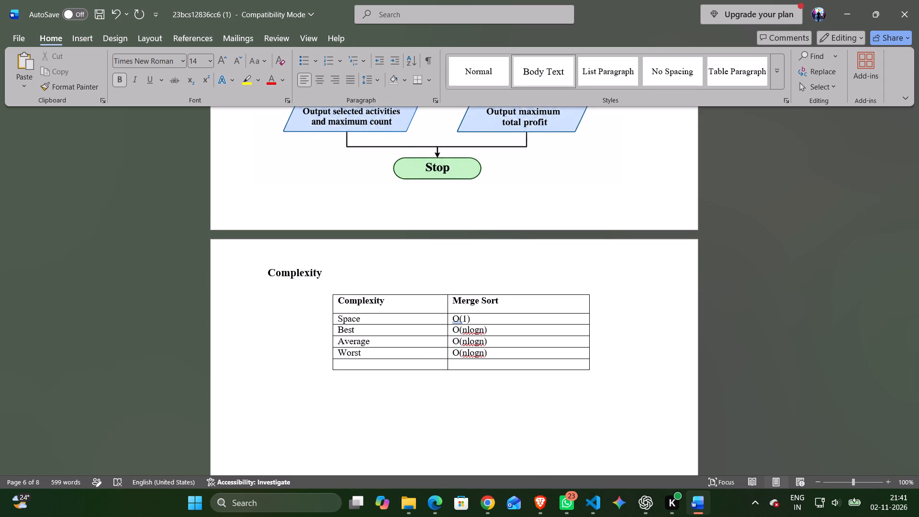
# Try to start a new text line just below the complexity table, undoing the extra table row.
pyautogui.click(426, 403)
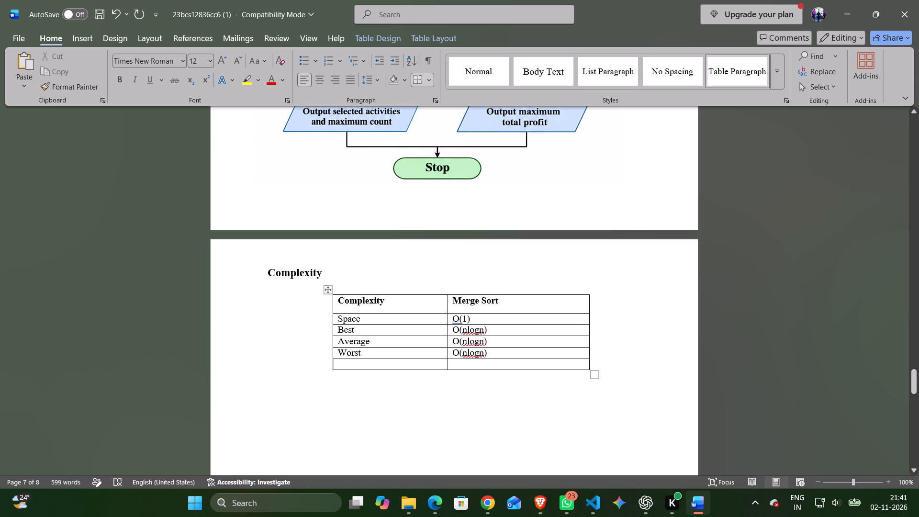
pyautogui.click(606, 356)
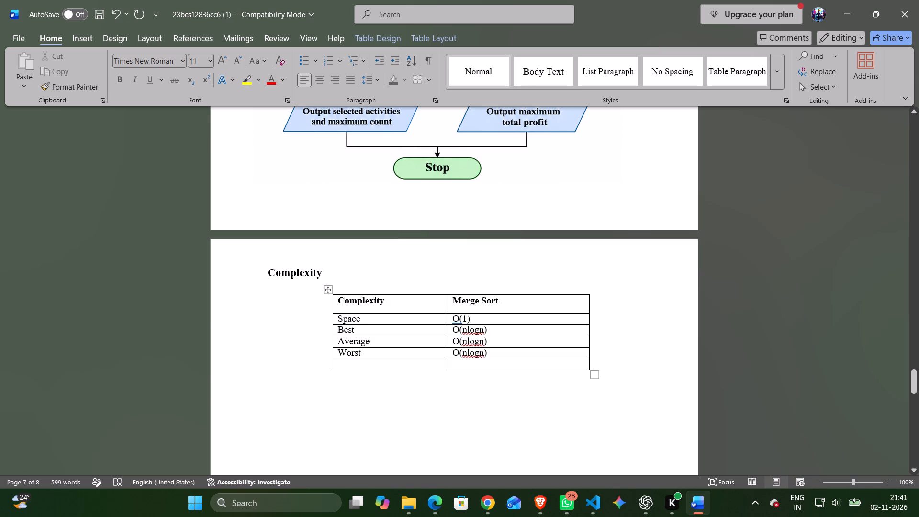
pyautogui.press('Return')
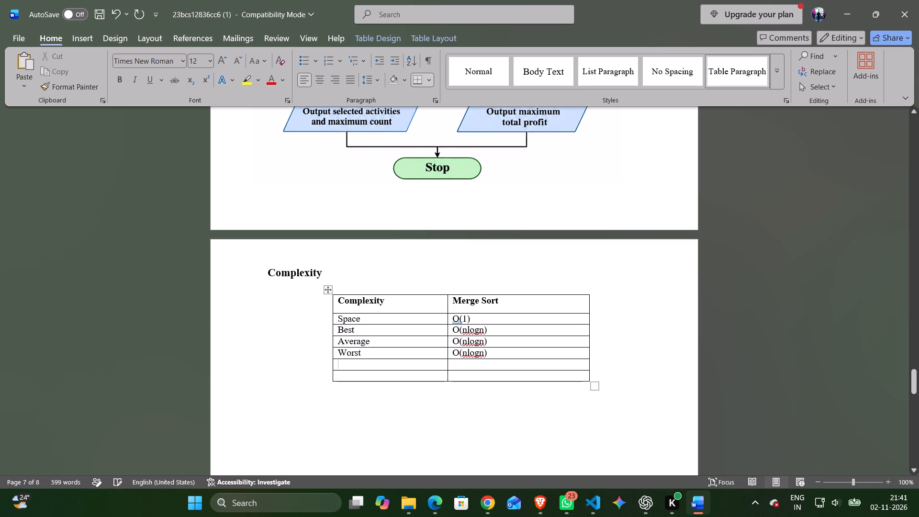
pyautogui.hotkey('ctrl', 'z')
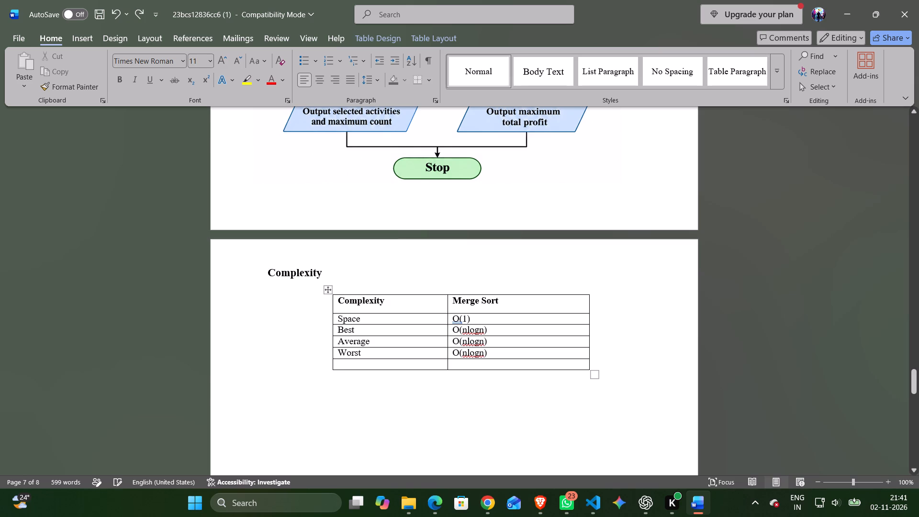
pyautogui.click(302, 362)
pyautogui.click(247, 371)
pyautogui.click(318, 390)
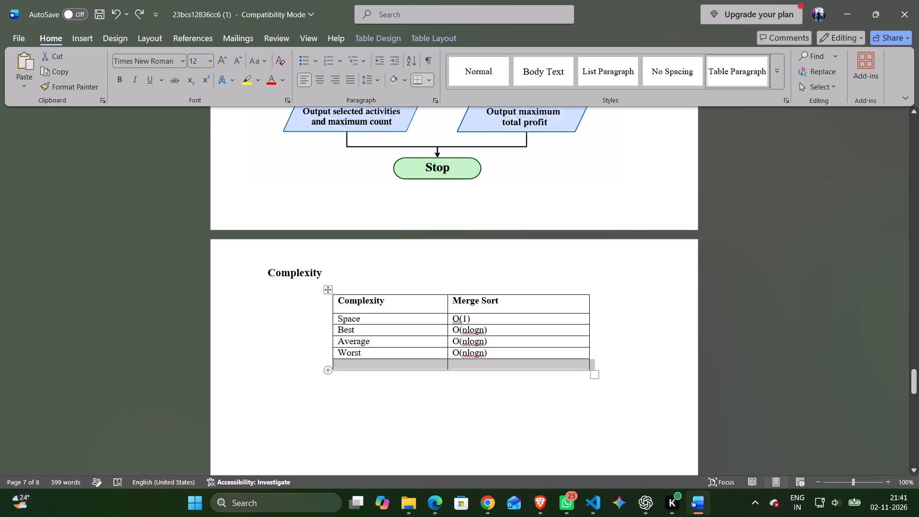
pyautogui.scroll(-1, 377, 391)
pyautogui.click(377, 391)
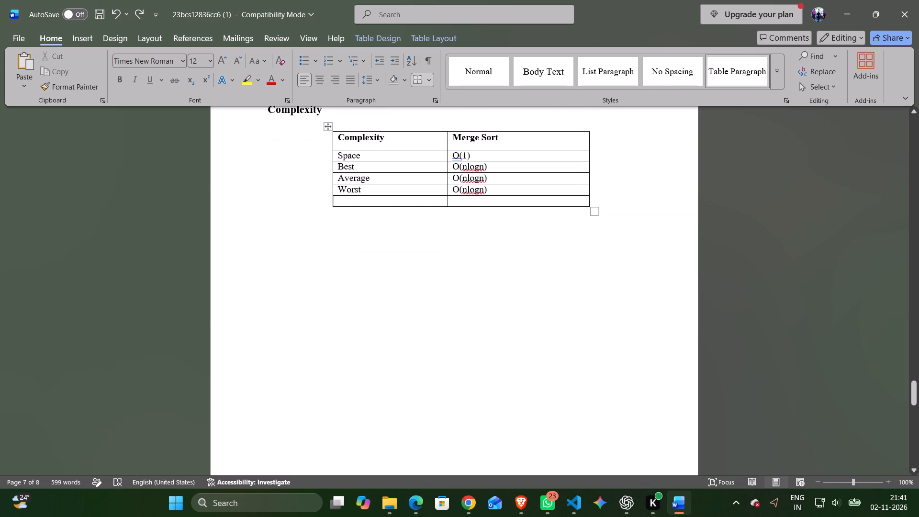
# Insert nine line breaks after the Complexity heading, between it and the complexity table.
pyautogui.scroll(2, 377, 391)
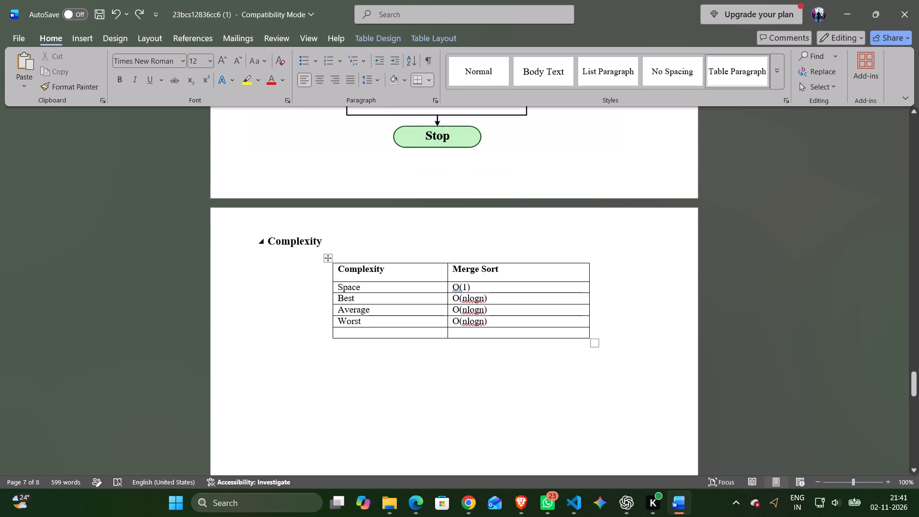
pyautogui.click(343, 239)
pyautogui.press('Return')
pyautogui.press('Return')
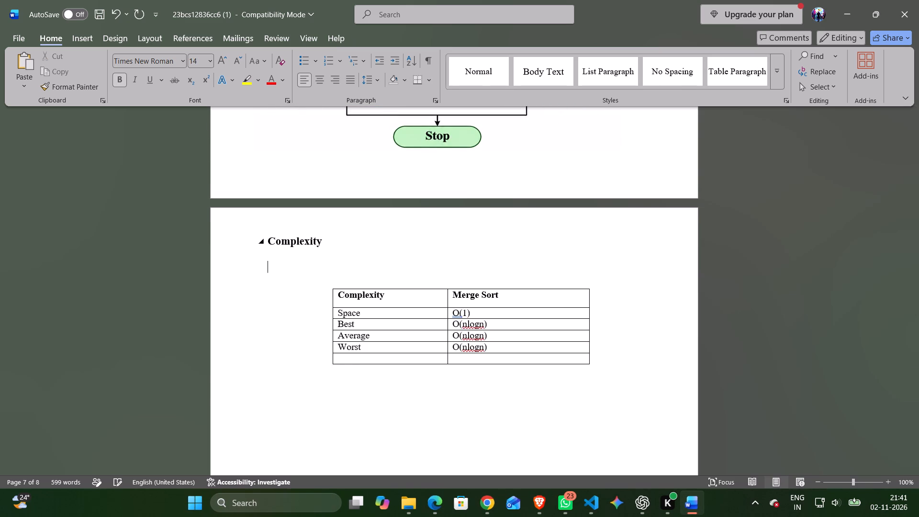
pyautogui.press('Return')
pyautogui.press('Return')
pyautogui.press('Return')
pyautogui.press('Return')
pyautogui.press('Return')
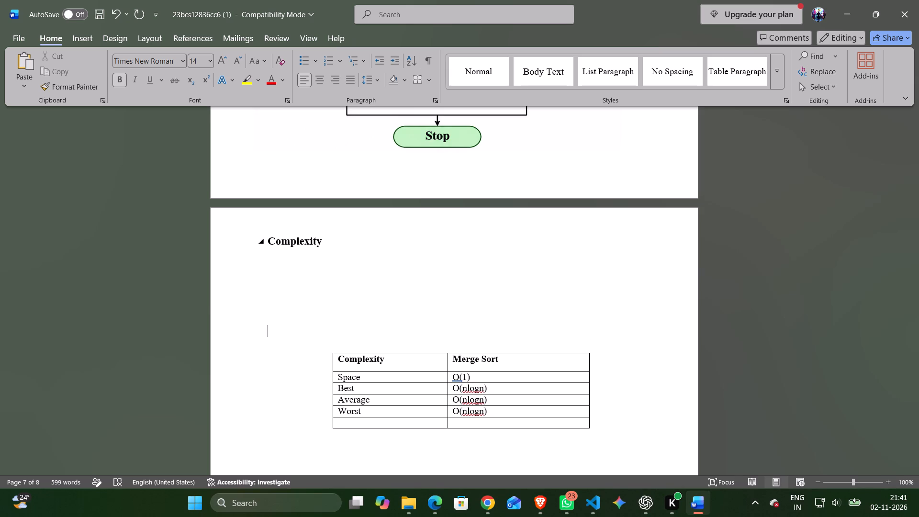
pyautogui.press('Return')
pyautogui.press('Return')
pyautogui.scroll(-1, 343, 239)
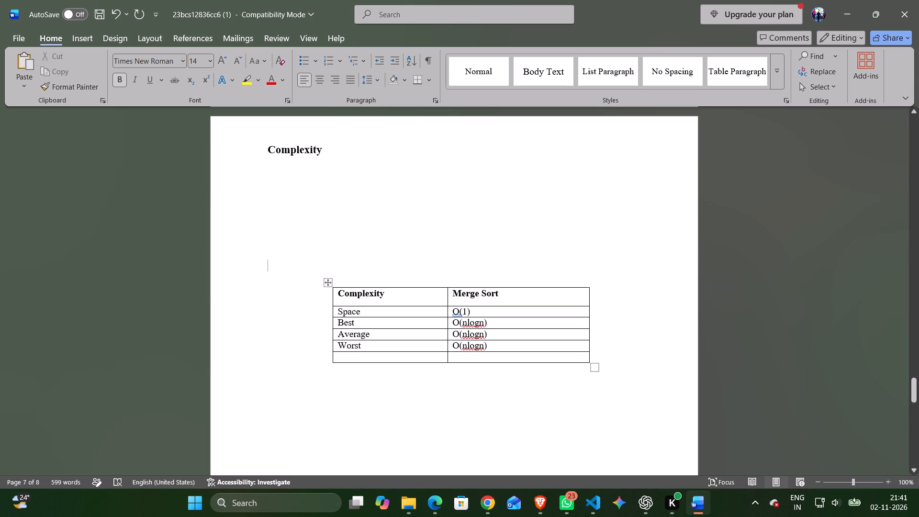
# Move the whole complexity table up to directly beneath the Complexity heading.
pyautogui.click(443, 300)
pyautogui.click(329, 283)
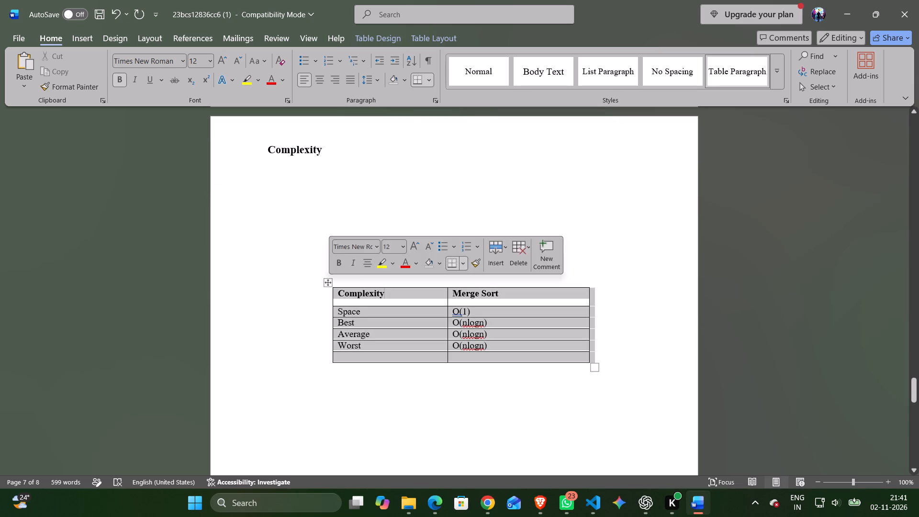
pyautogui.moveTo(329, 283); pyautogui.dragTo(324, 170)
# Delete the empty space after the complexity table so the Learning outcomes section follows it on the same page.
pyautogui.click(308, 260)
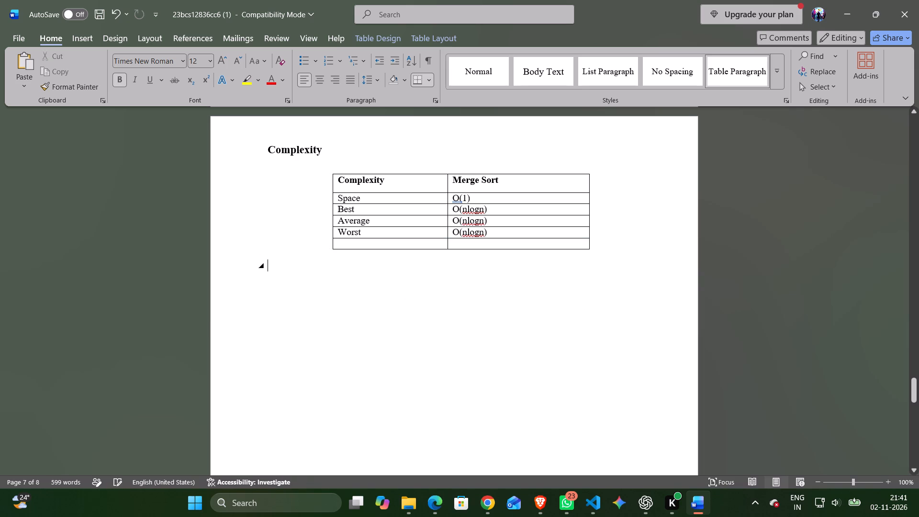
pyautogui.press('Delete')
pyautogui.press('Delete')
pyautogui.press('Delete')
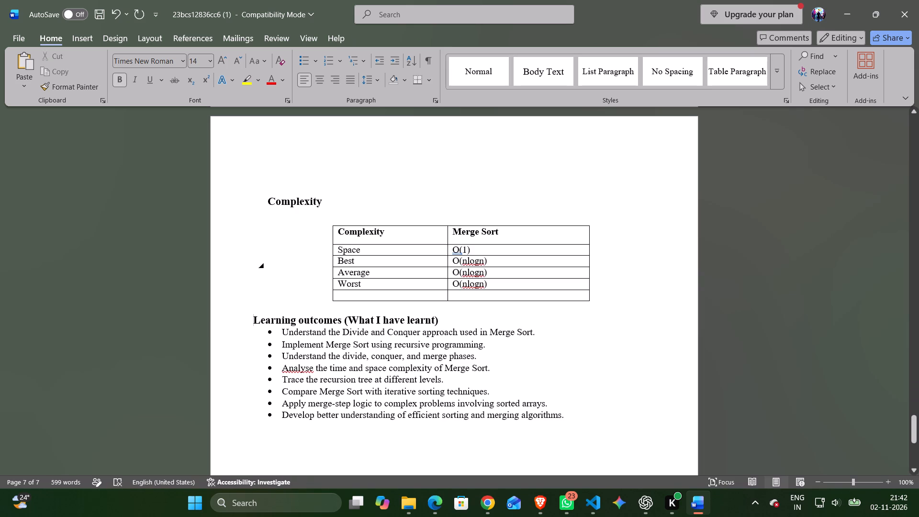
# Replace the complexity table's column header "Merge Sort" with "Greedy".
pyautogui.click(513, 228)
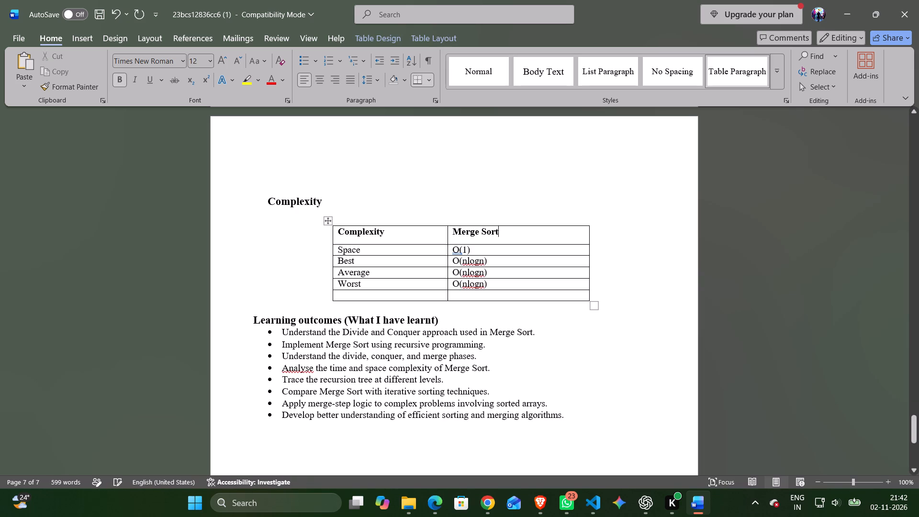
pyautogui.press('BackSpace')
pyautogui.press('BackSpace')
pyautogui.press('BackSpace')
pyautogui.press('BackSpace')
pyautogui.press('BackSpace')
pyautogui.press('BackSpace')
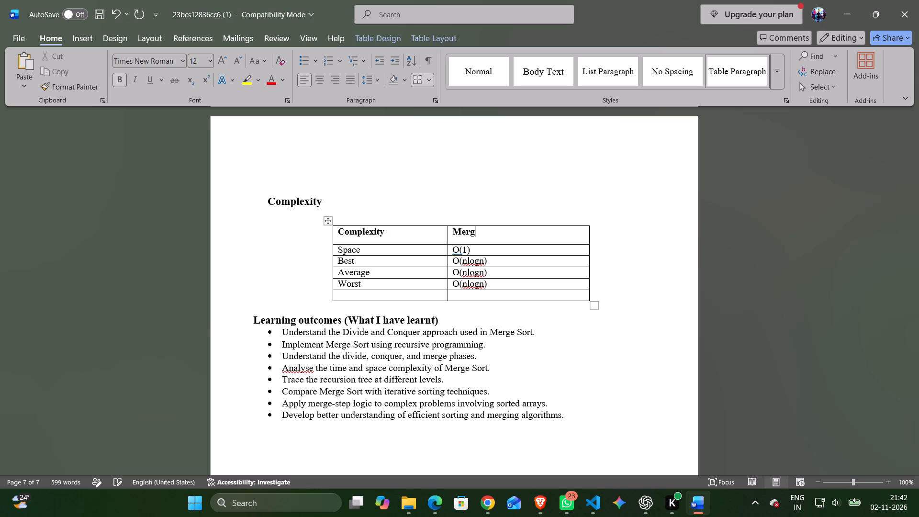
pyautogui.press('BackSpace')
pyautogui.press('BackSpace')
pyautogui.press('BackSpace')
pyautogui.press('BackSpace')
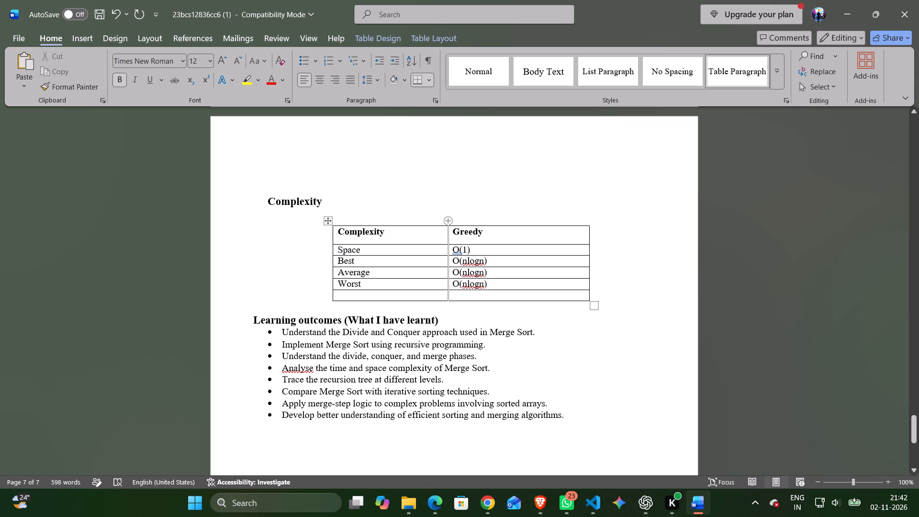
# Tighten the spacing above the Complexity heading and remove its indent, keeping it on the page after the flowchart.
pyautogui.click(268, 182)
pyautogui.press('BackSpace')
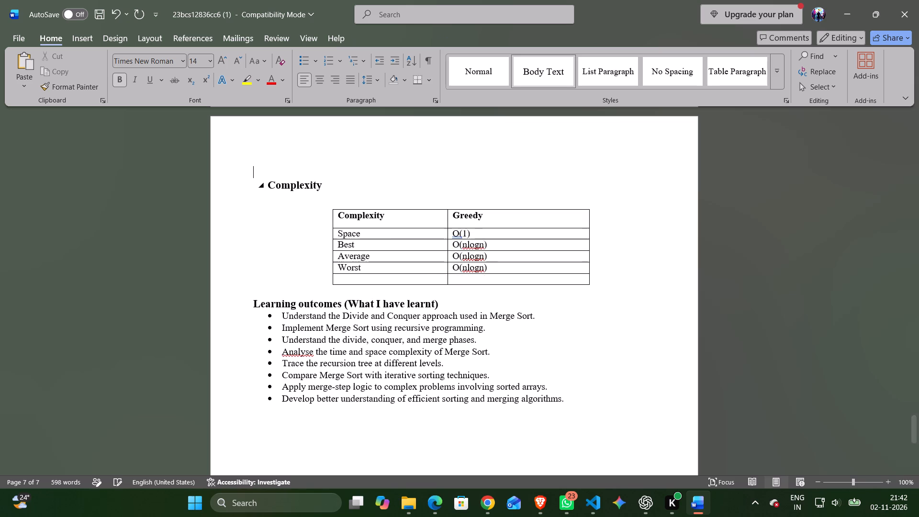
pyautogui.scroll(4, 409, 292)
pyautogui.scroll(-3, 409, 292)
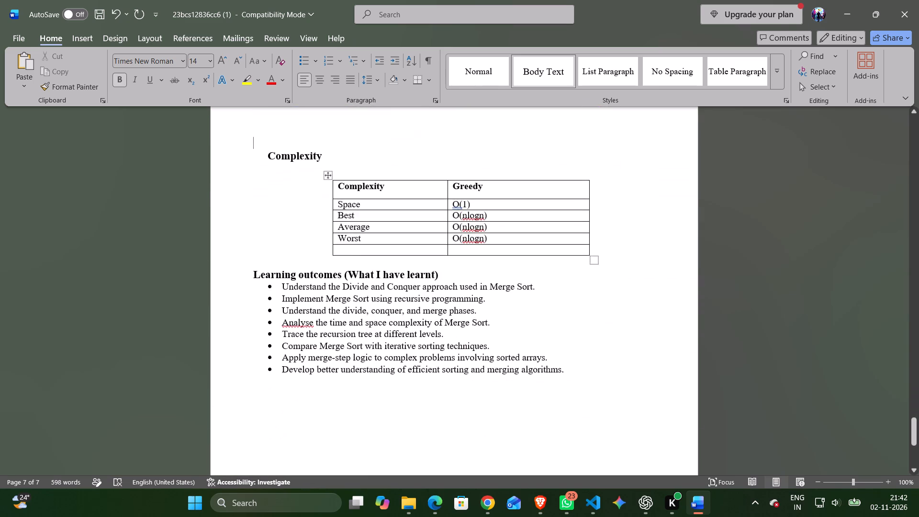
pyautogui.scroll(2, 409, 292)
pyautogui.scroll(-1, 334, 293)
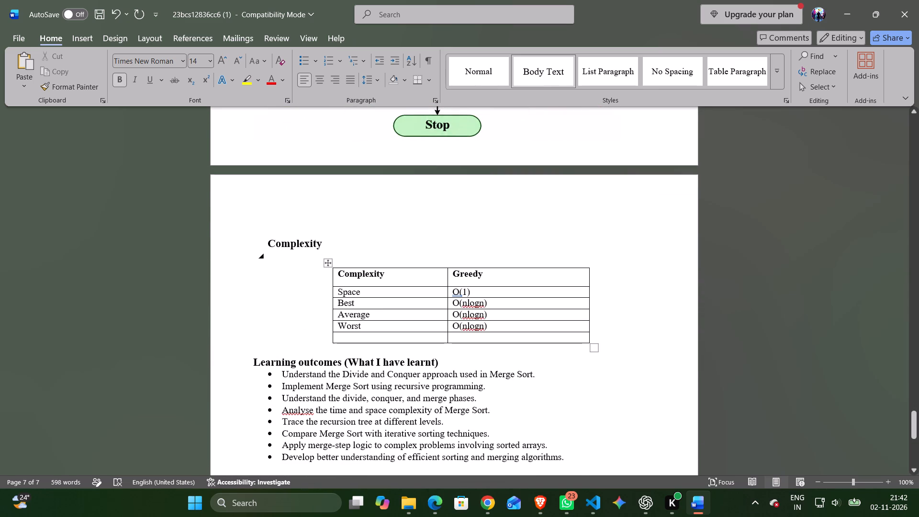
pyautogui.click(271, 231)
pyautogui.press('BackSpace')
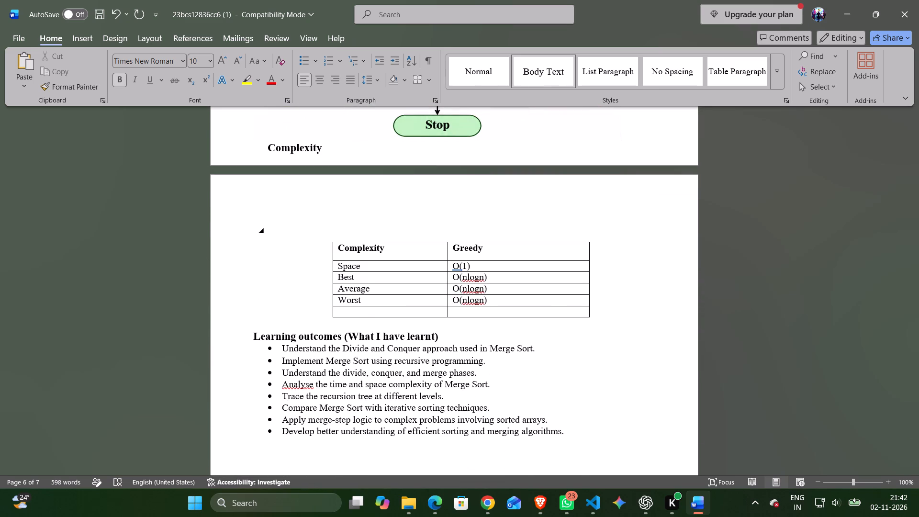
pyautogui.press('Return')
pyautogui.press('Down')
pyautogui.press('BackSpace')
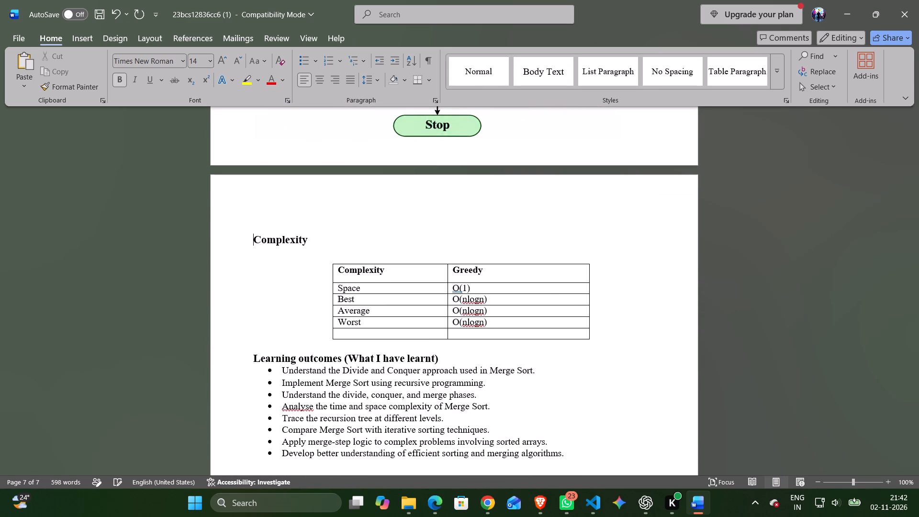
# Capture a screenshot of the Learning outcomes heading and its bullet list.
pyautogui.scroll(-1, 348, 289)
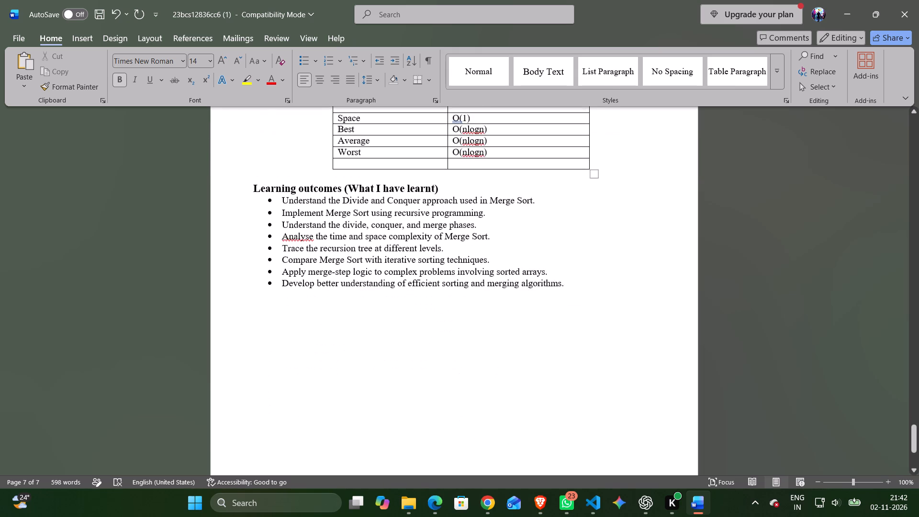
pyautogui.press('Print')
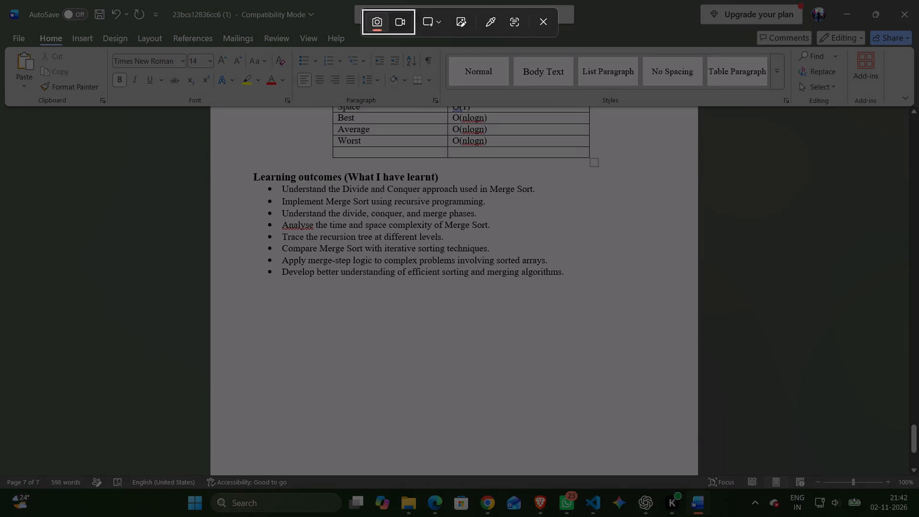
pyautogui.moveTo(246, 164); pyautogui.dragTo(624, 333)
pyautogui.moveTo(487, 501); pyautogui.dragTo(420, 451)
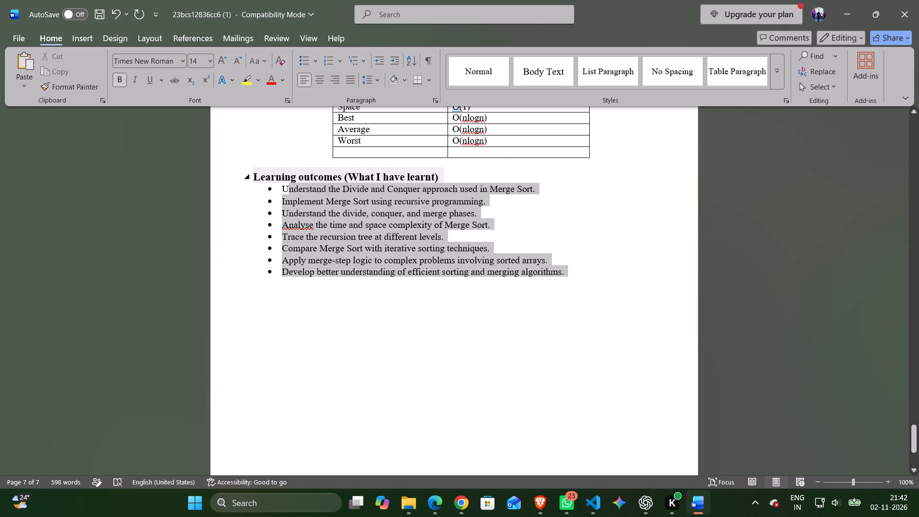
pyautogui.moveTo(286, 186); pyautogui.dragTo(279, 186)
pyautogui.hotkey('ctrl', 'v')
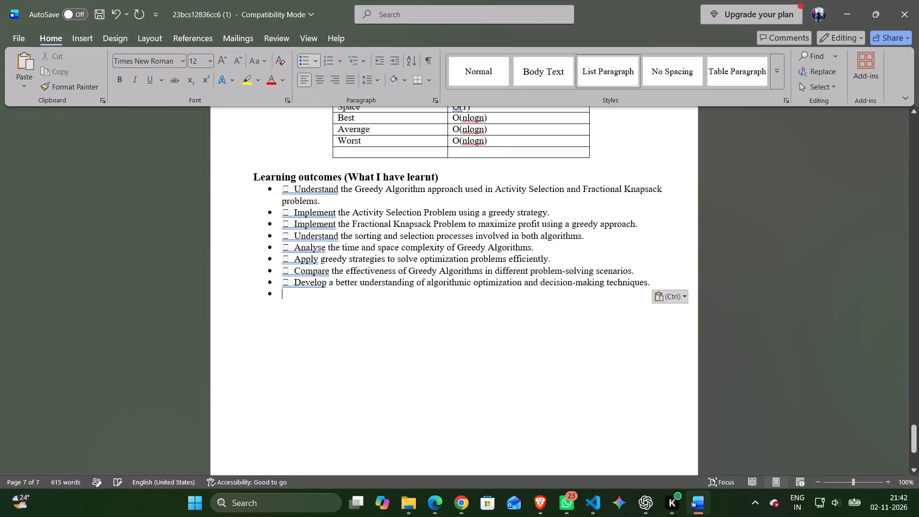
# Delete the stray box characters before "Understand the Greedy Algorithm approach" and "Implement the Activity Selection Problem", keeping both list bullets.
pyautogui.click(292, 191)
pyautogui.press('BackSpace')
pyautogui.press('BackSpace')
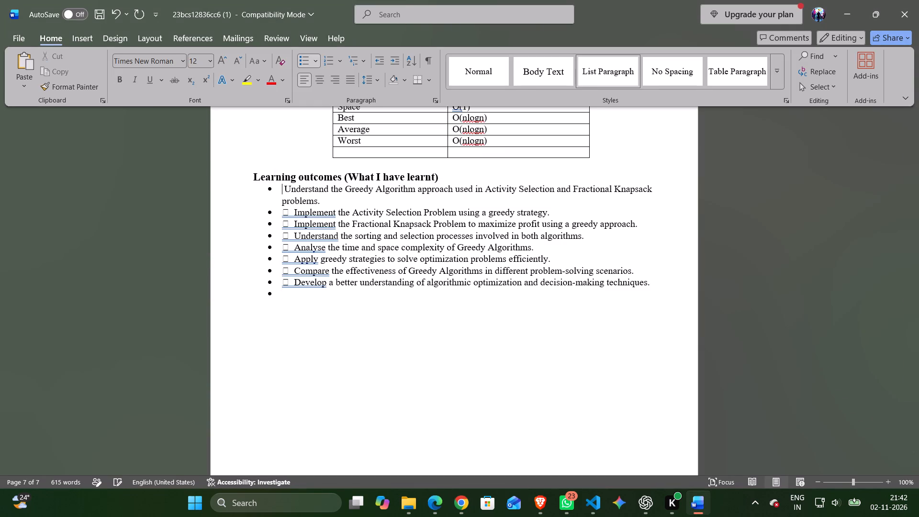
pyautogui.press('Down')
pyautogui.press('Down')
pyautogui.press('Right')
pyautogui.press('Right')
pyautogui.press('BackSpace')
pyautogui.press('BackSpace')
pyautogui.press('BackSpace')
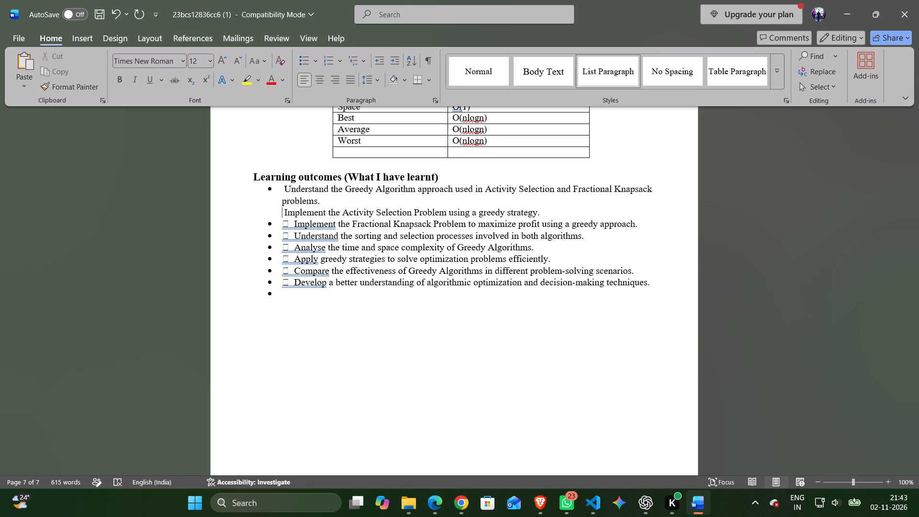
pyautogui.hotkey('ctrl', 'z')
pyautogui.press('Down')
pyautogui.press('Up')
pyautogui.press('Right')
pyautogui.press('BackSpace')
# Remove the stray box characters and extra spaces before "Implement the Fractional Knapsack Problem" and "Understand the sorting and selection processes".
pyautogui.press('Down')
pyautogui.press('Right')
pyautogui.press('Right')
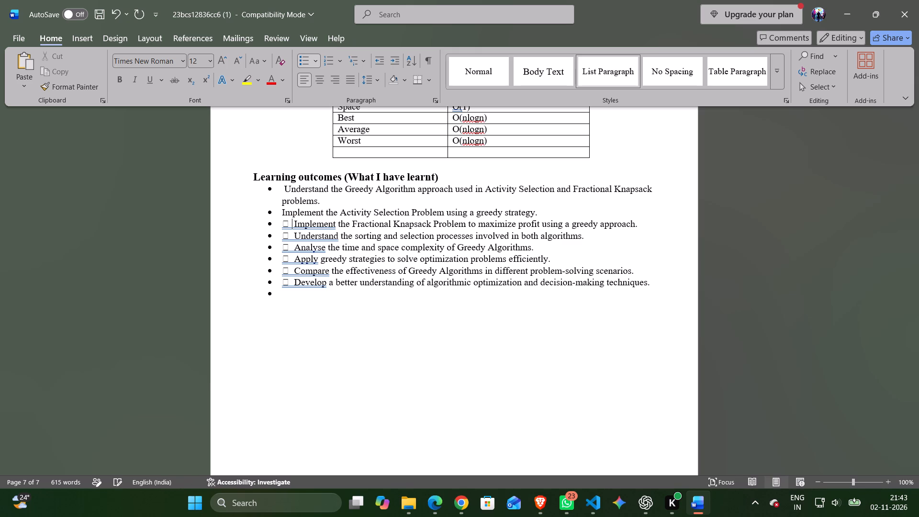
pyautogui.press('Right')
pyautogui.press('BackSpace')
pyautogui.press('BackSpace')
pyautogui.press('BackSpace')
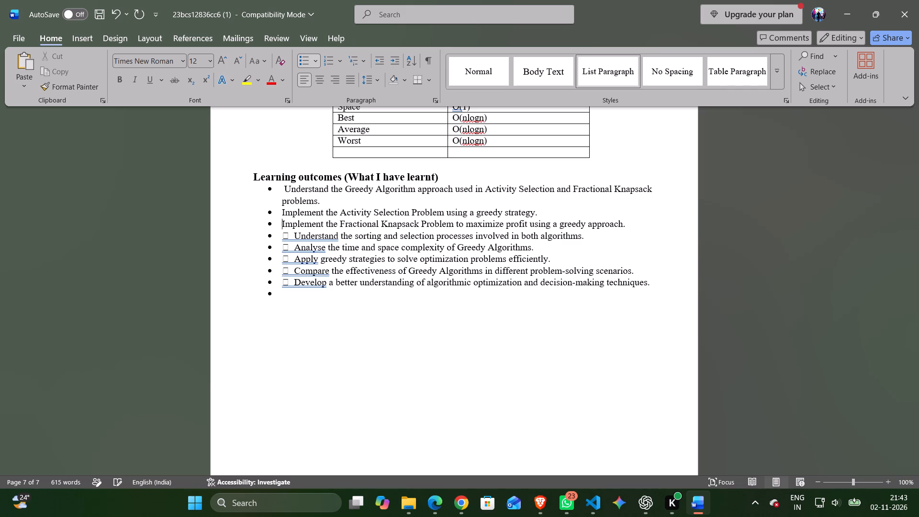
pyautogui.press('Down')
pyautogui.press('Right')
pyautogui.press('Right')
pyautogui.press('Right')
pyautogui.press('BackSpace')
pyautogui.press('BackSpace')
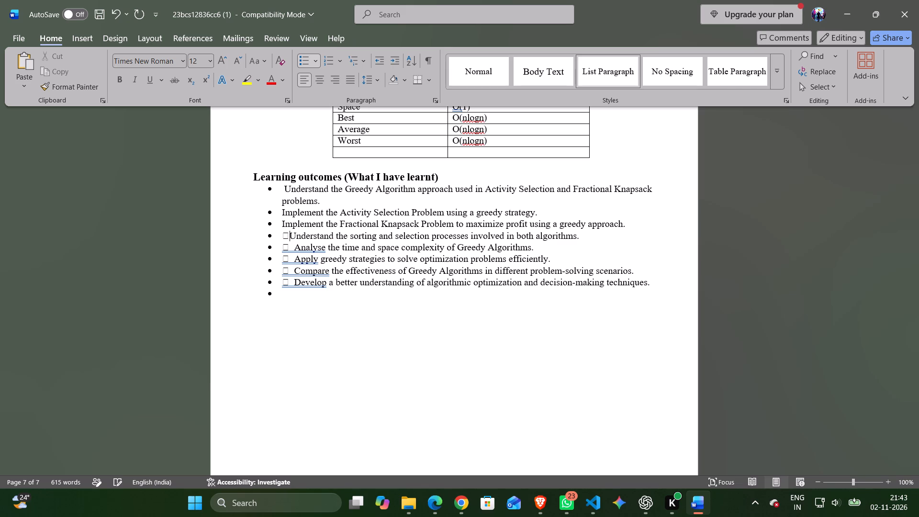
pyautogui.press('BackSpace')
# Remove the stray box characters and extra spaces before "Analyse the time and space complexity" and "Apply greedy strategies".
pyautogui.press('Down')
pyautogui.press('Right')
pyautogui.press('Right')
pyautogui.press('Right')
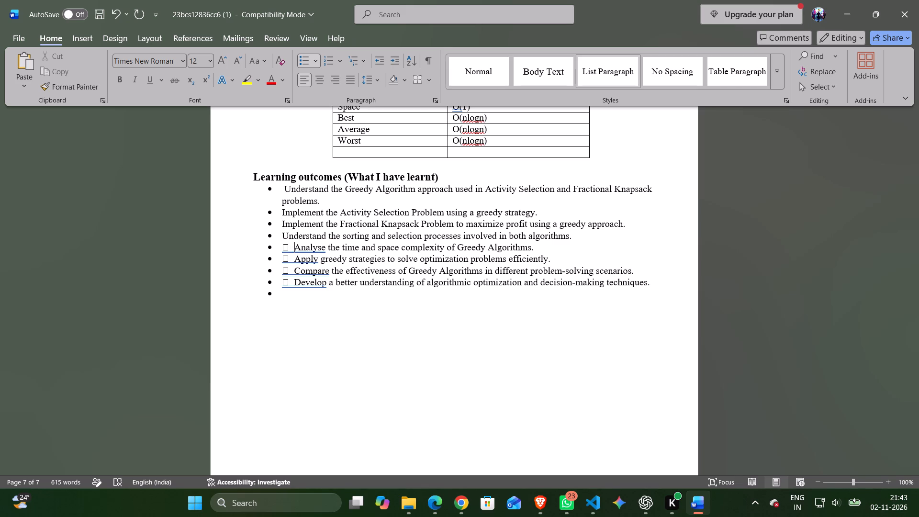
pyautogui.press('BackSpace')
pyautogui.press('BackSpace')
pyautogui.press('BackSpace')
pyautogui.press('Down')
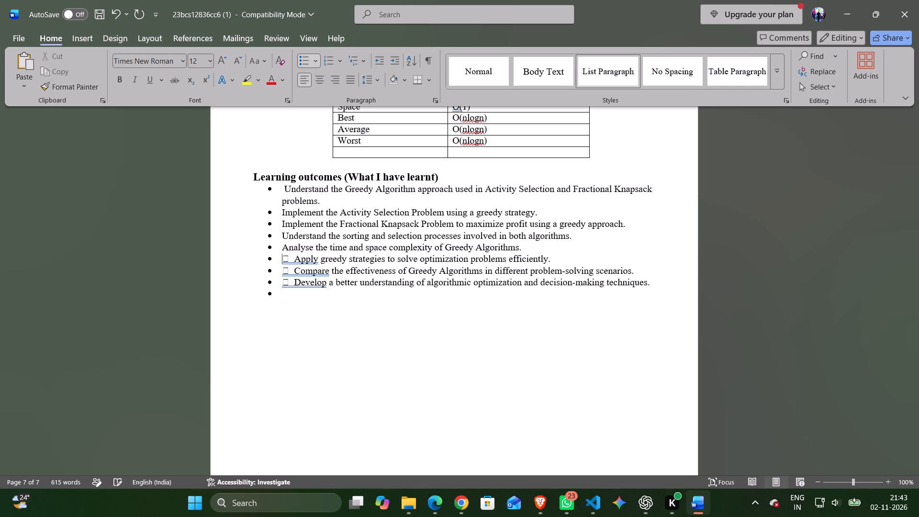
pyautogui.press('Right')
pyautogui.press('Right')
pyautogui.press('Right')
pyautogui.press('BackSpace')
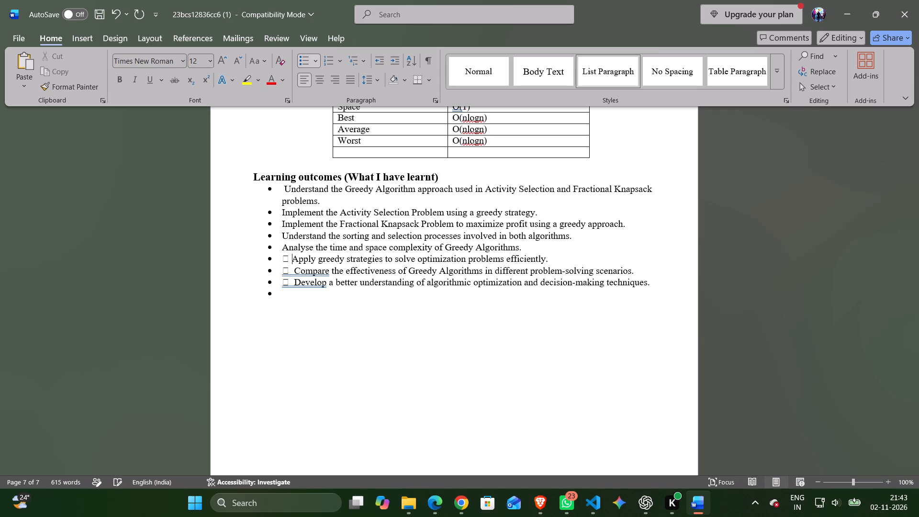
pyautogui.press('BackSpace')
pyautogui.press('BackSpace')
# Remove the stray box characters and extra spaces before "Compare the effectiveness" and "Develop a better understanding", keeping both list bullets.
pyautogui.press('Down')
pyautogui.press('Right')
pyautogui.press('Right')
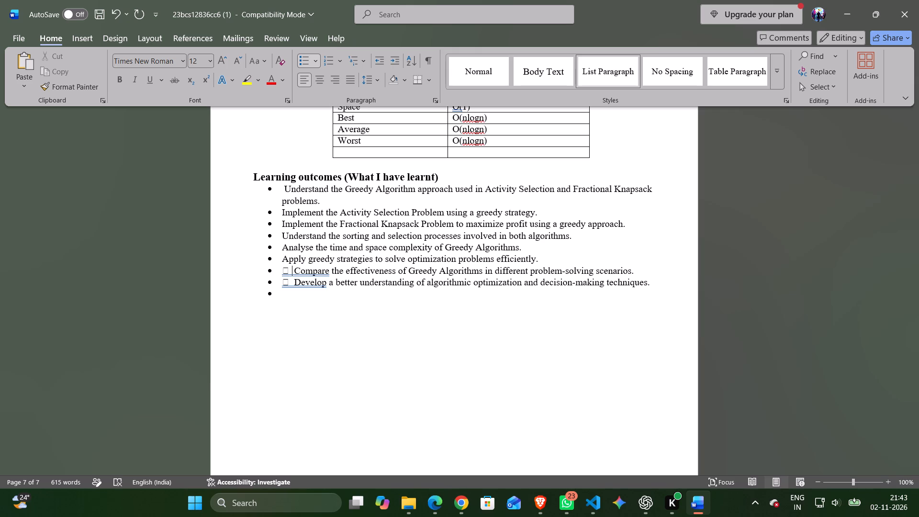
pyautogui.press('BackSpace')
pyautogui.press('BackSpace')
pyautogui.press('BackSpace')
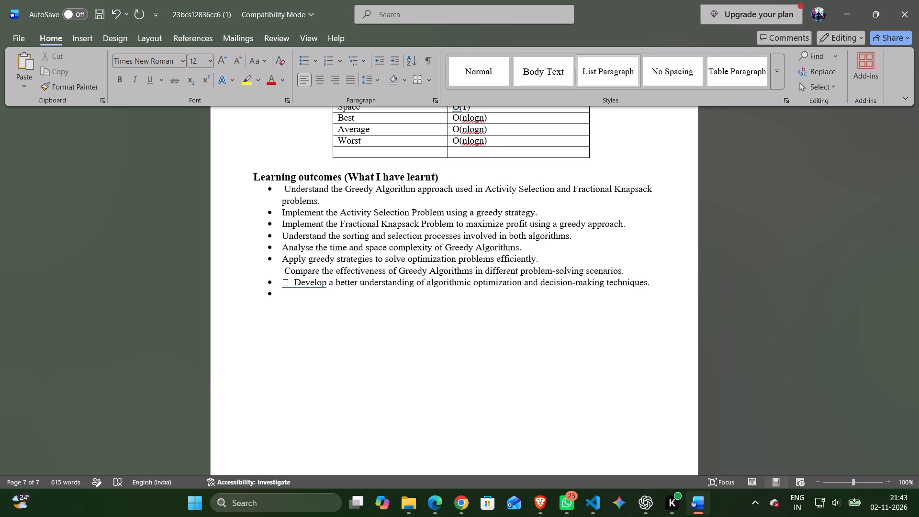
pyautogui.hotkey('ctrl', 'z')
pyautogui.press('Right')
pyautogui.press('BackSpace')
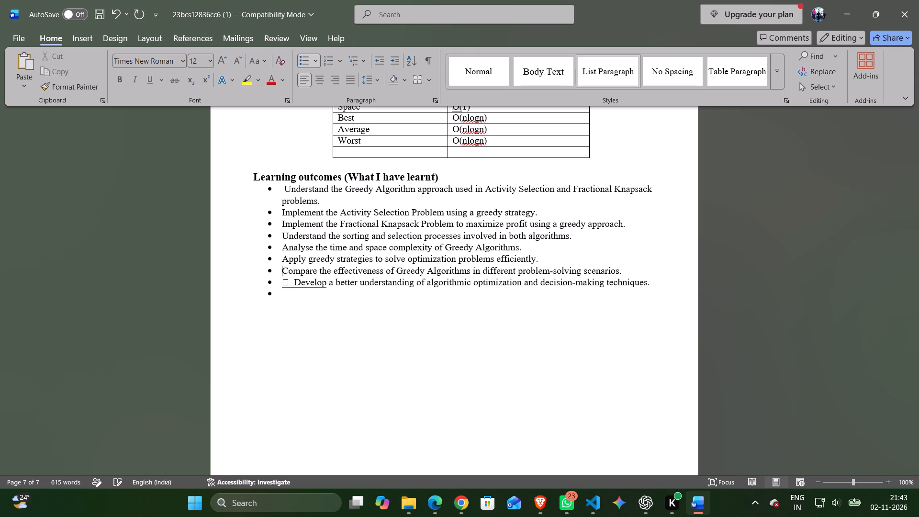
pyautogui.press('Down')
pyautogui.press('Right')
pyautogui.press('Right')
pyautogui.press('Right')
pyautogui.press('BackSpace')
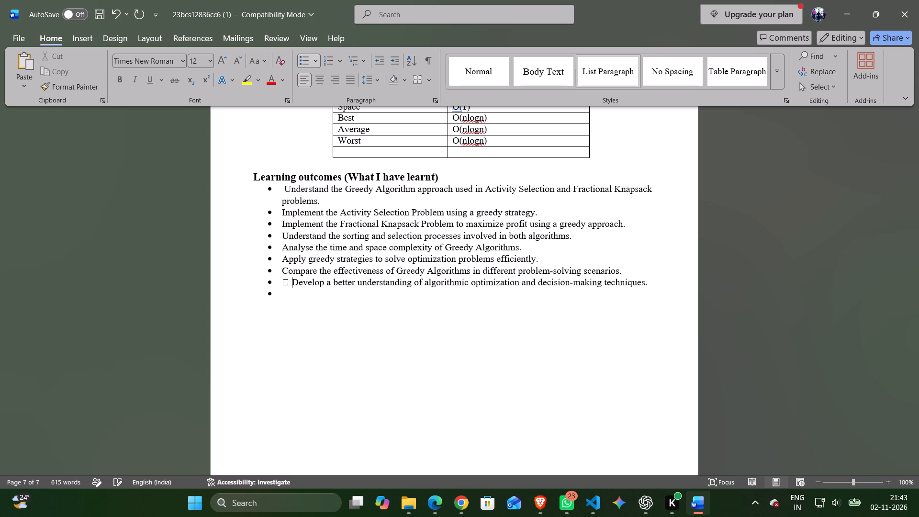
pyautogui.press('BackSpace')
pyautogui.press('BackSpace')
# Remove the empty bullet after the last learning outcome.
pyautogui.press('Down')
pyautogui.press('BackSpace')
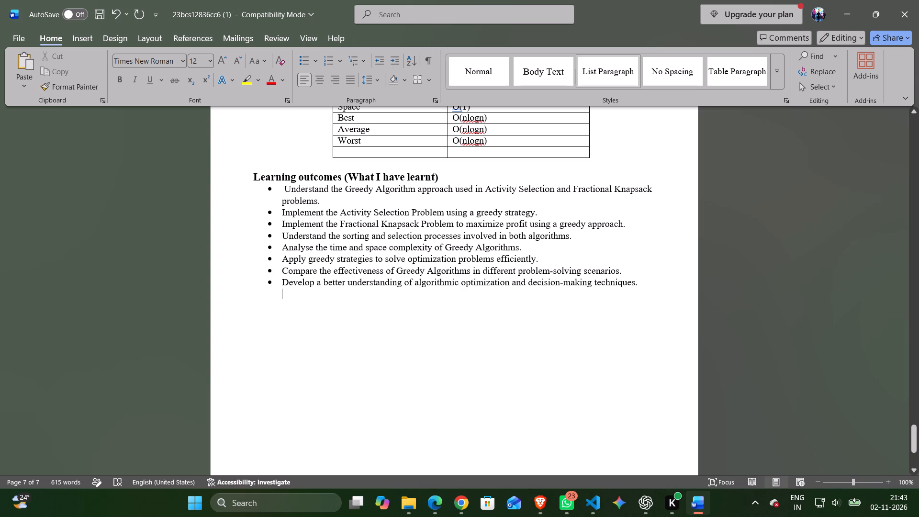
# Review the whole report, from the learning outcomes and complexity table back through the flowchart and code to the first page.
pyautogui.scroll(4, 424, 238)
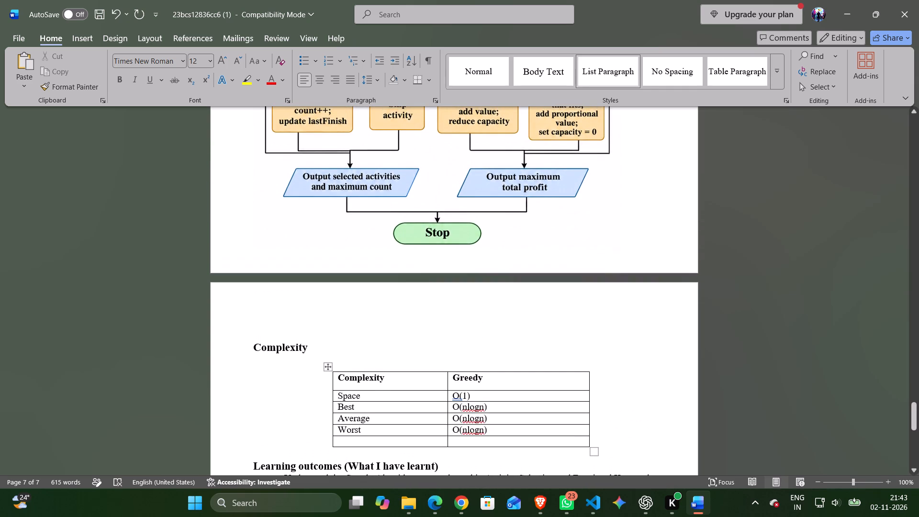
pyautogui.scroll(5, 424, 238)
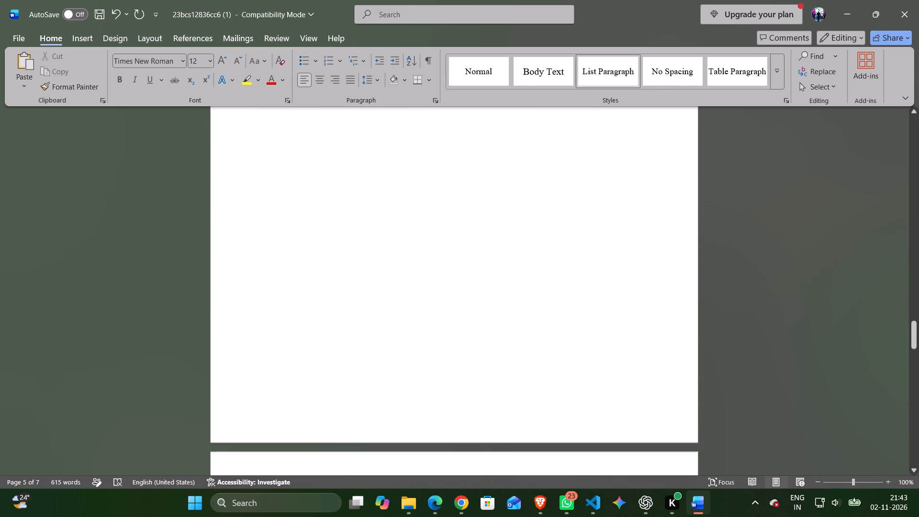
pyautogui.scroll(1, 424, 238)
pyautogui.scroll(-3, 424, 238)
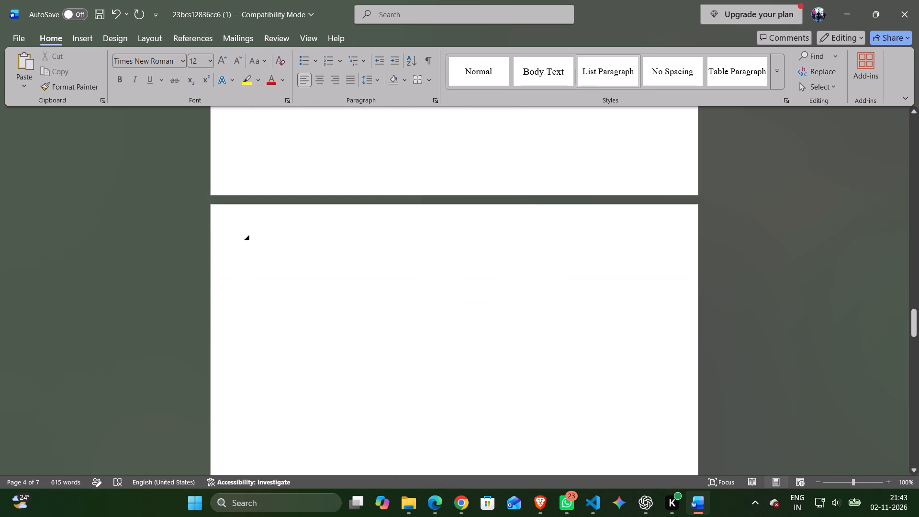
pyautogui.scroll(-3, 424, 238)
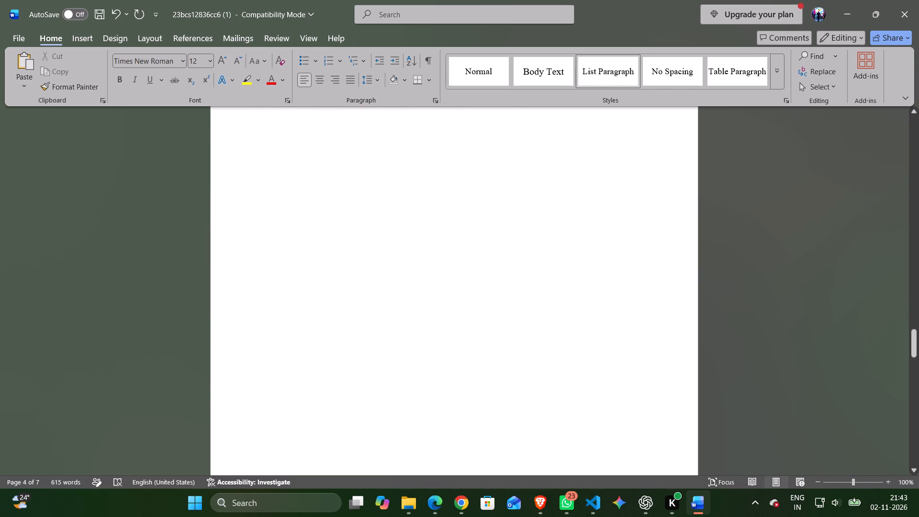
pyautogui.scroll(-5, 424, 238)
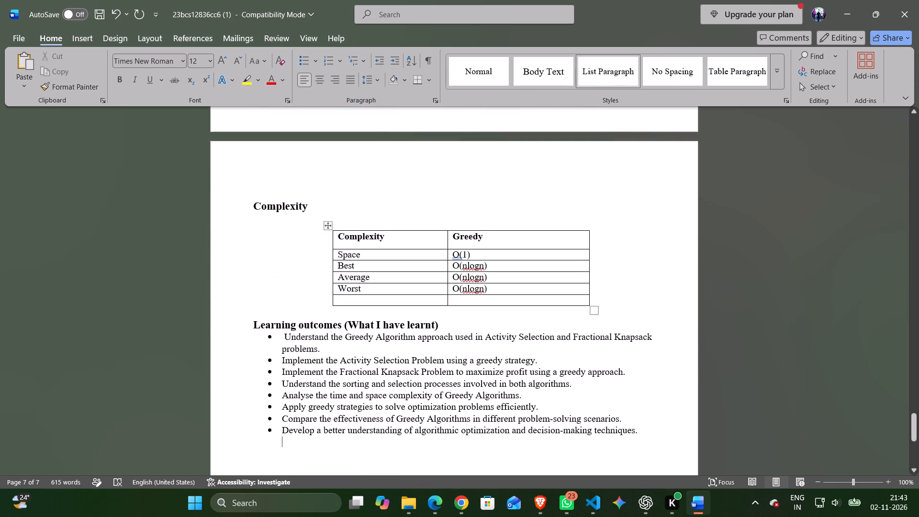
pyautogui.scroll(-6, 424, 238)
pyautogui.scroll(1, 424, 238)
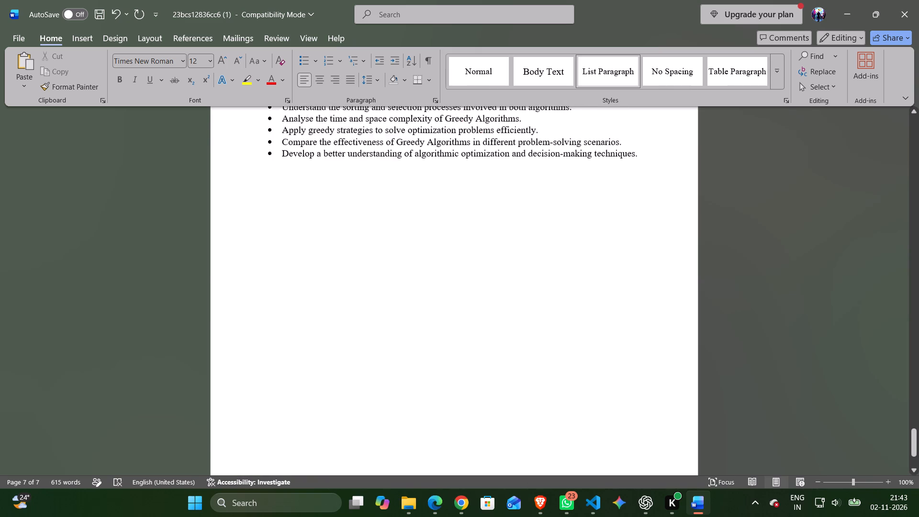
pyautogui.scroll(7, 424, 238)
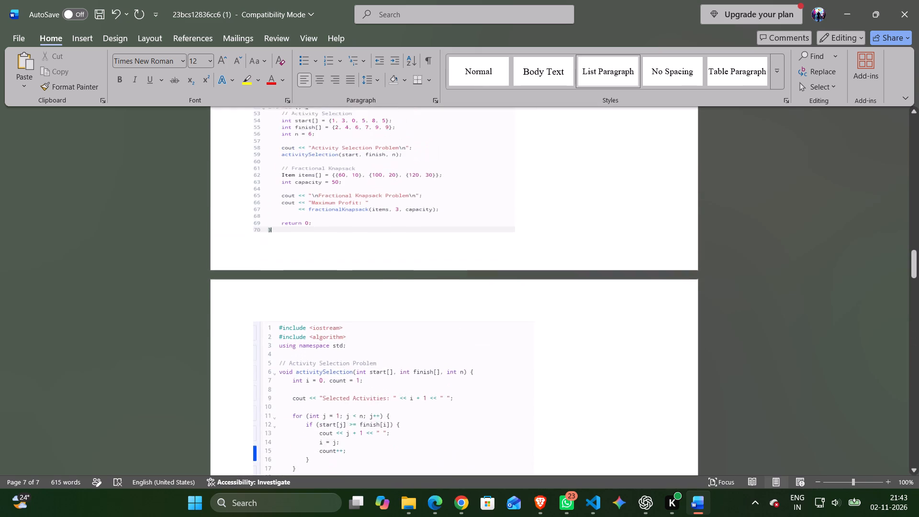
pyautogui.scroll(8, 424, 238)
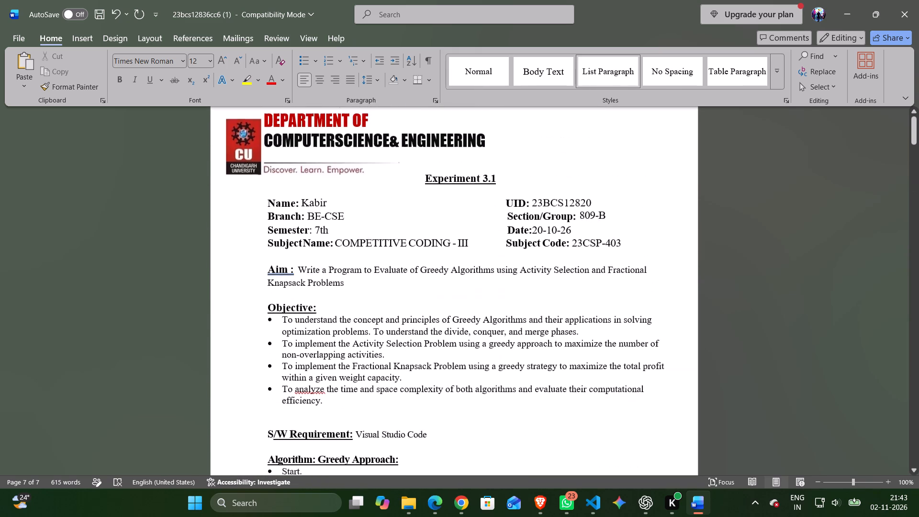
pyautogui.scroll(1, 424, 238)
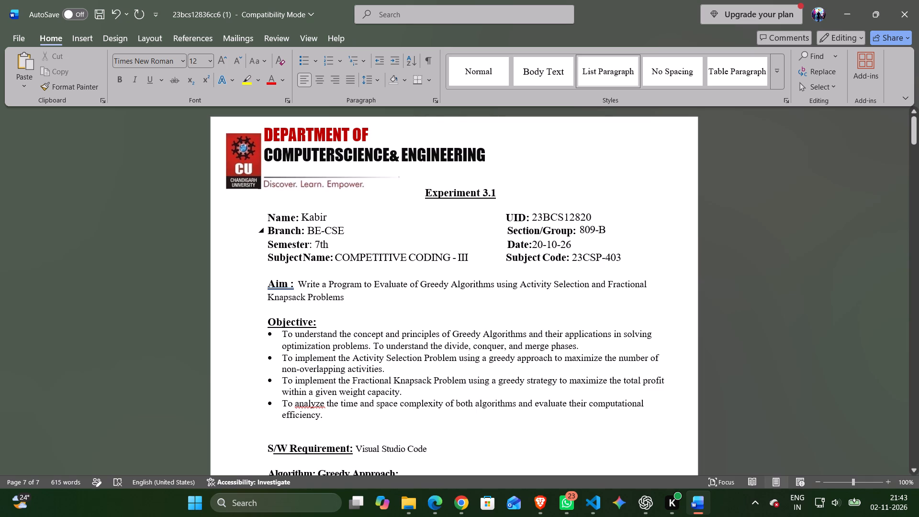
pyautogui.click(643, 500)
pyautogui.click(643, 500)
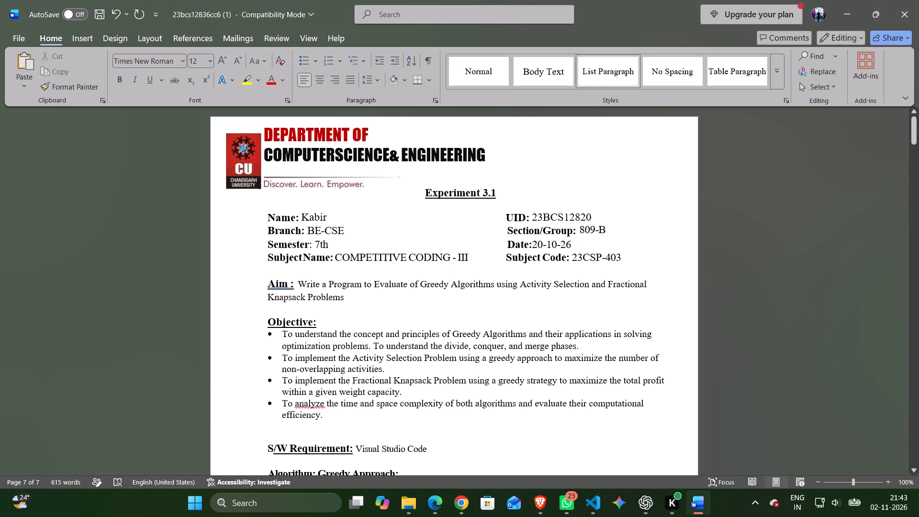
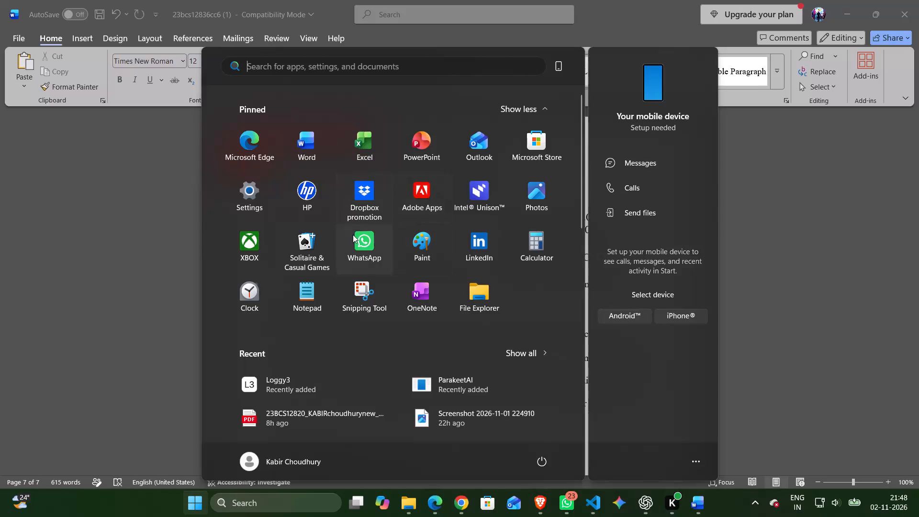
# Find the Discord app through the Windows search and launch it.
pyautogui.click(385, 58)
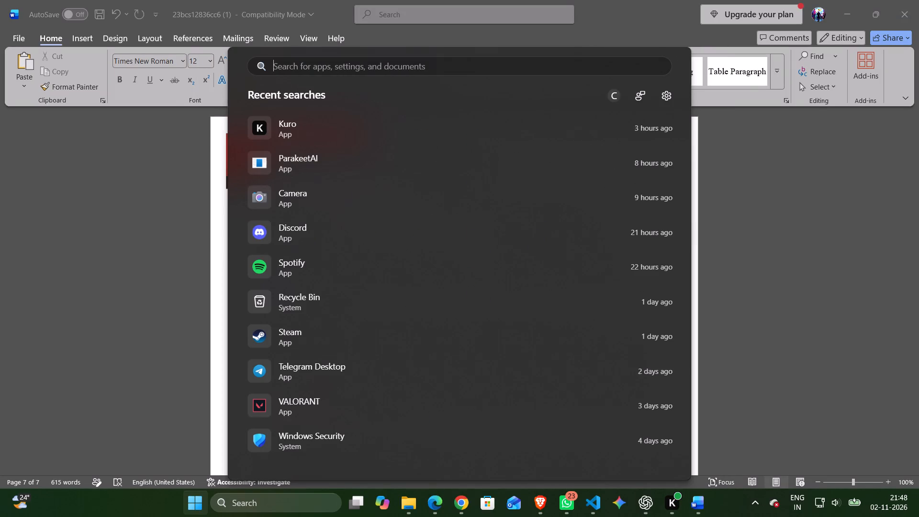
pyautogui.click(377, 67)
pyautogui.write('di')
pyautogui.click(336, 146)
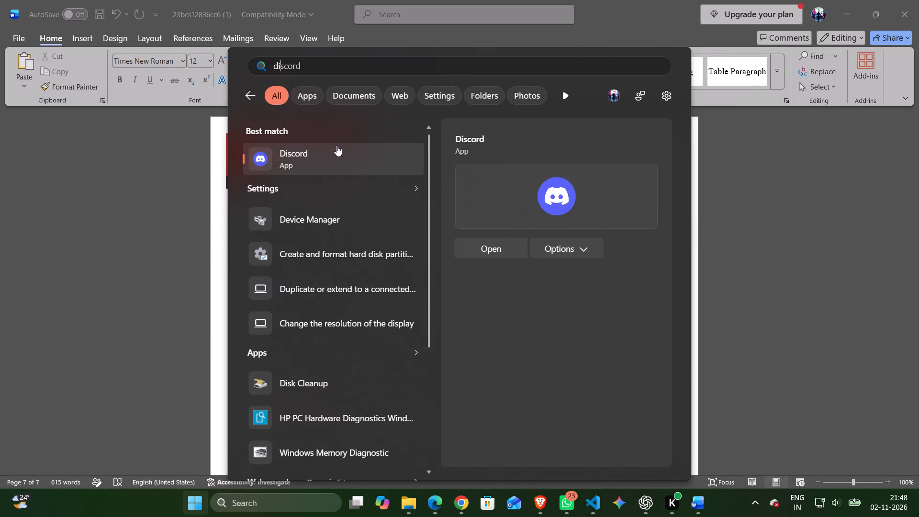
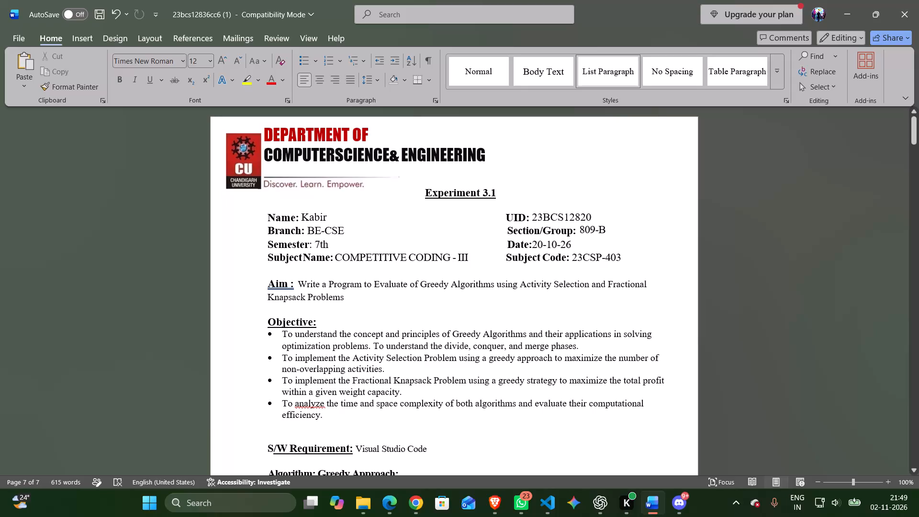
# Review the report from its header through the aim, objective, algorithm, code and dataset to the output screenshots.
pyautogui.click(532, 255)
pyautogui.click(504, 258)
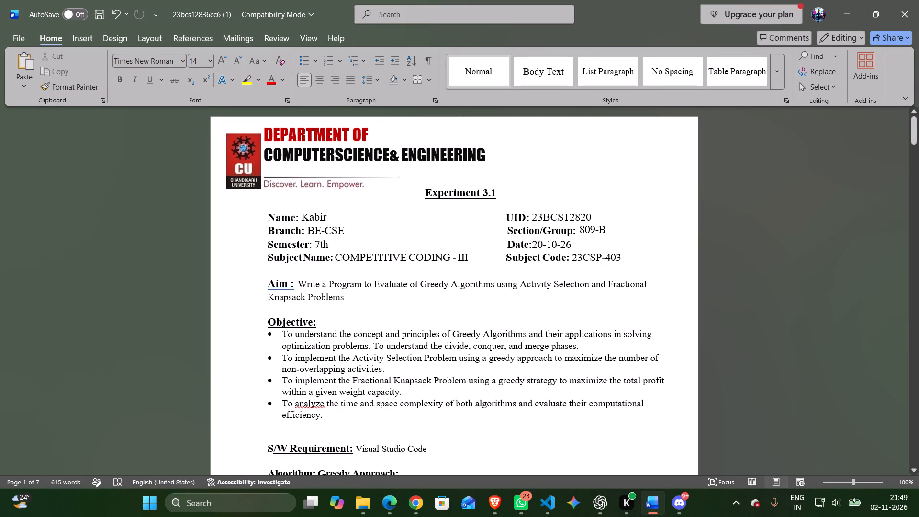
pyautogui.scroll(-4, 504, 258)
pyautogui.click(347, 209)
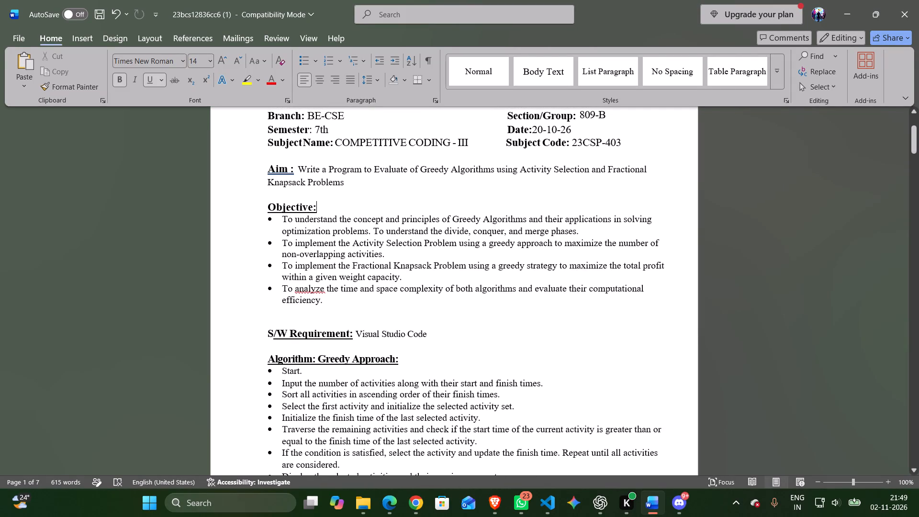
pyautogui.click(297, 169)
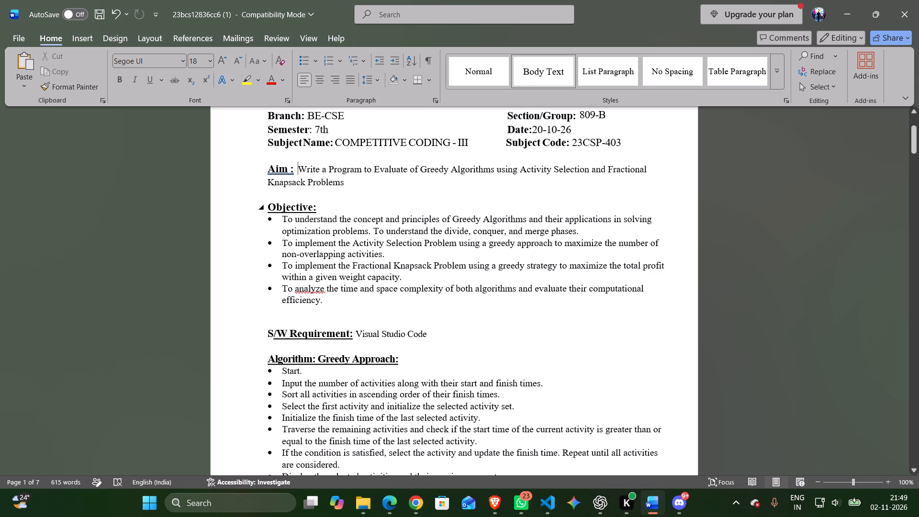
pyautogui.click(369, 246)
pyautogui.scroll(-1, 368, 246)
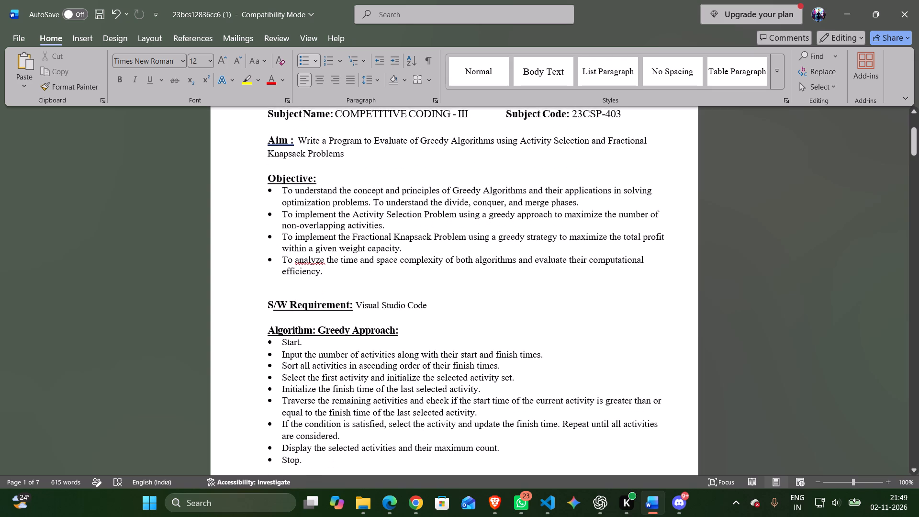
pyautogui.click(378, 240)
pyautogui.scroll(-15, 383, 239)
pyautogui.scroll(-4, 422, 233)
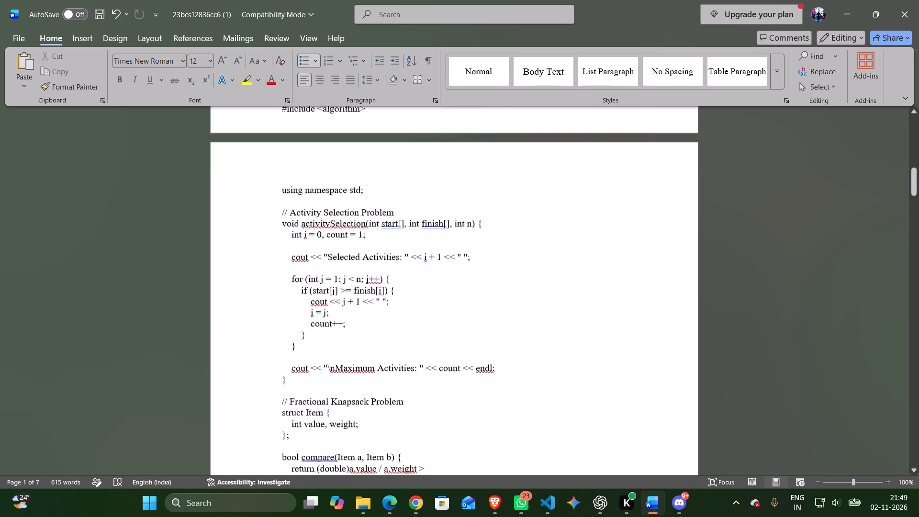
pyautogui.scroll(4, 427, 228)
pyautogui.scroll(-1, 428, 225)
pyautogui.scroll(1, 428, 225)
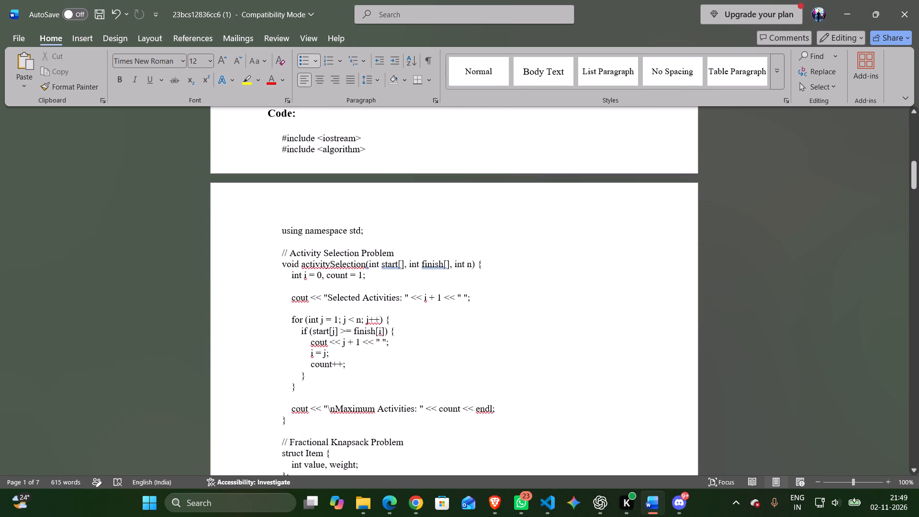
pyautogui.scroll(-17, 435, 221)
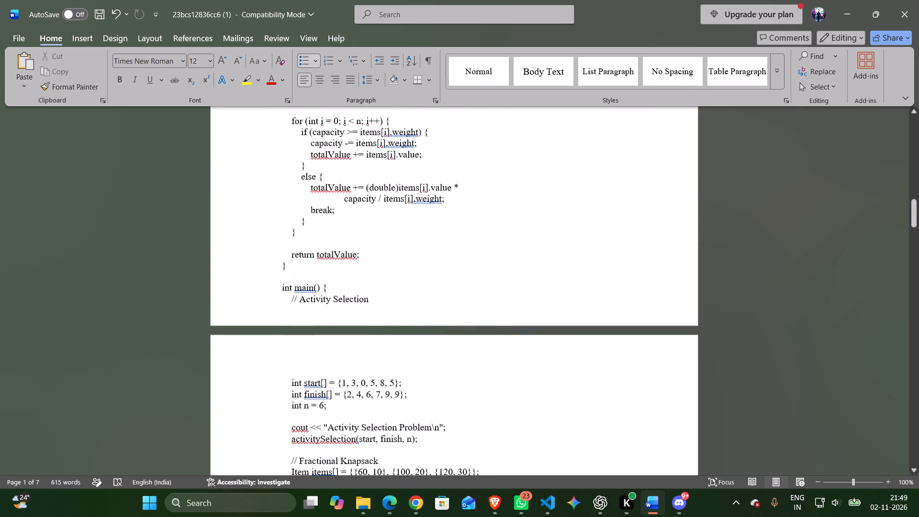
pyautogui.scroll(-3, 439, 214)
pyautogui.scroll(1, 439, 214)
pyautogui.scroll(-8, 440, 213)
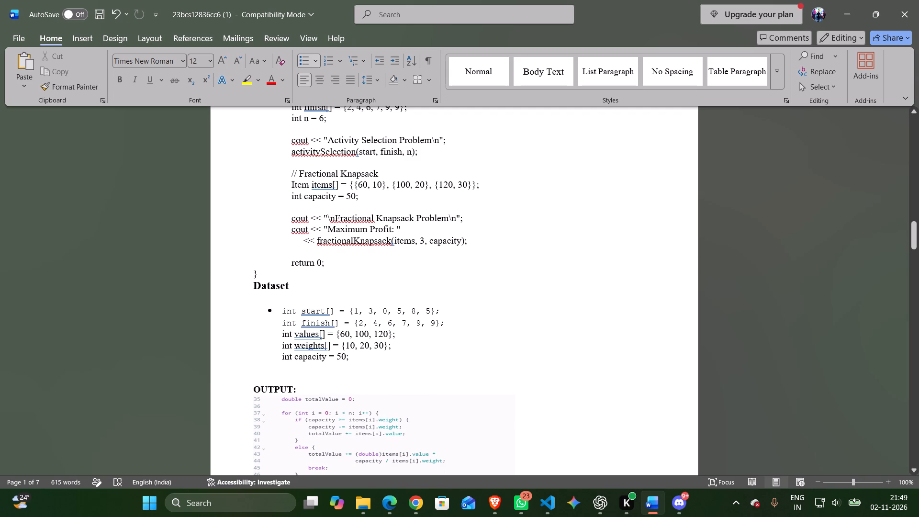
pyautogui.click(445, 208)
pyautogui.scroll(-3, 425, 225)
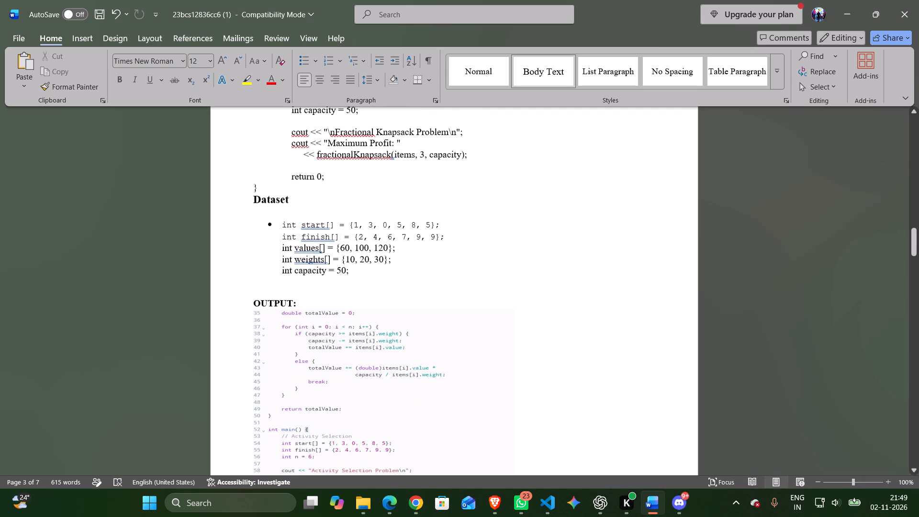
pyautogui.scroll(-4, 424, 212)
pyautogui.click(566, 183)
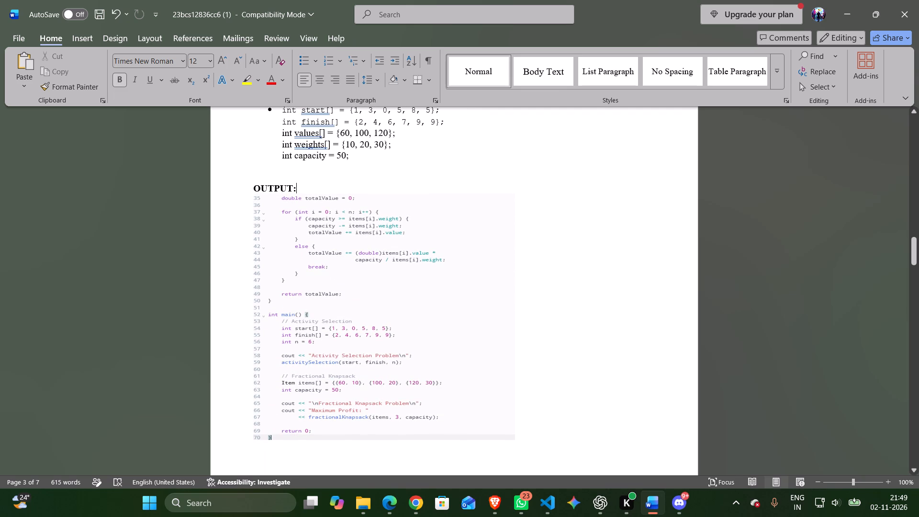
pyautogui.click(564, 181)
pyautogui.scroll(-8, 564, 181)
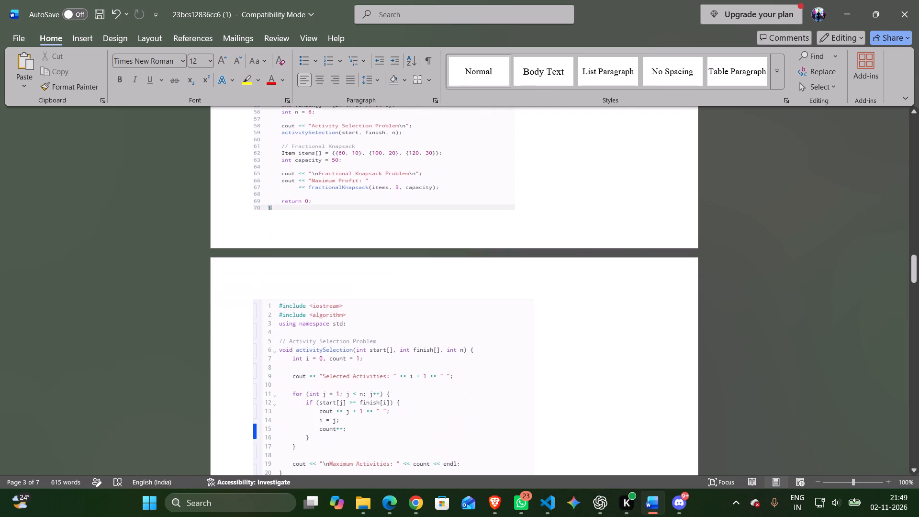
pyautogui.scroll(-6, 563, 181)
pyautogui.click(591, 190)
pyautogui.scroll(-5, 592, 189)
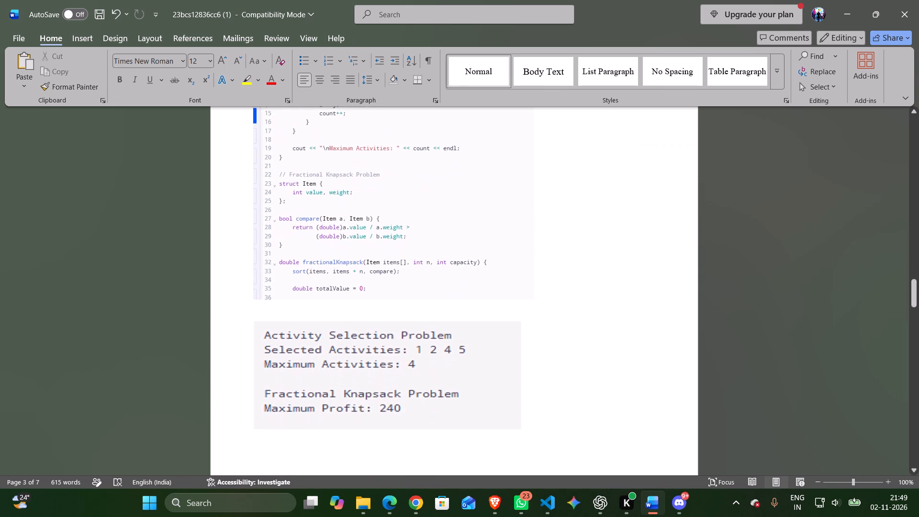
# Check the remaining pages of the report, covering the blank page, flow chart, complexity table and learning outcomes.
pyautogui.scroll(-3, 592, 189)
pyautogui.scroll(-20, 592, 189)
pyautogui.scroll(-2, 592, 189)
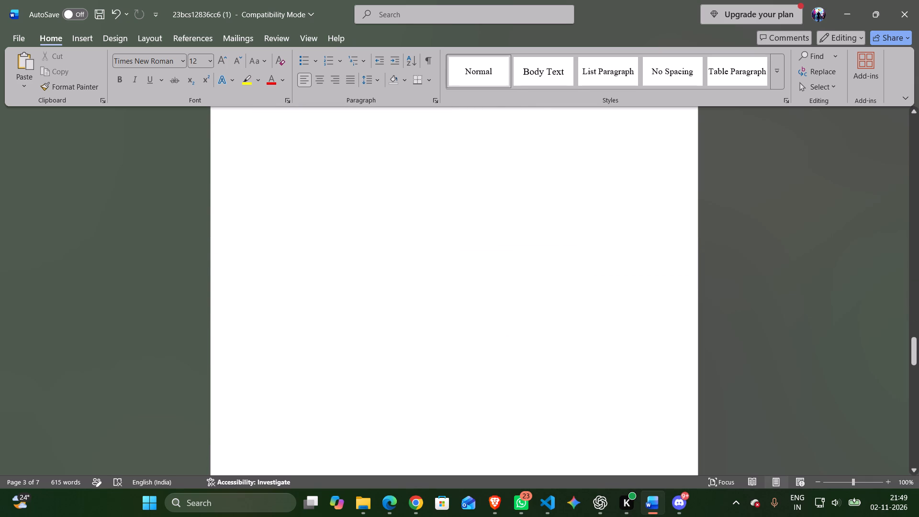
pyautogui.scroll(-18, 592, 189)
pyautogui.scroll(-9, 592, 189)
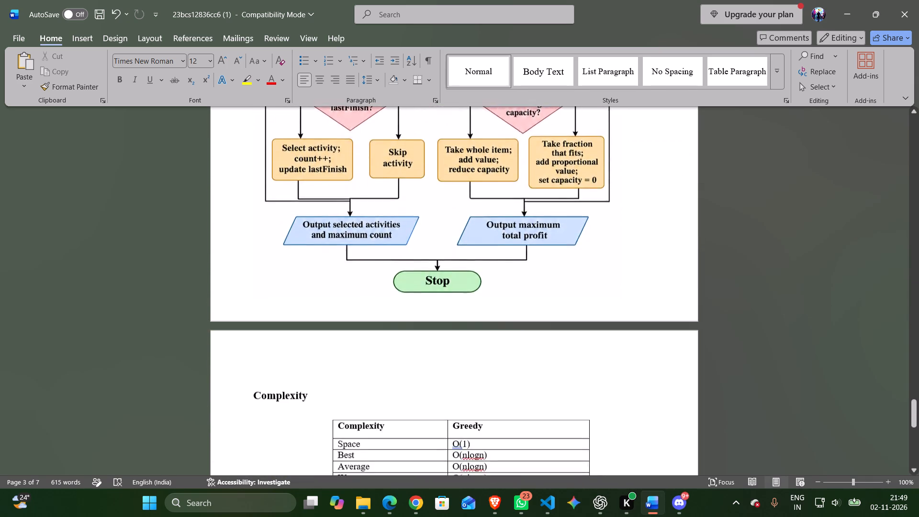
pyautogui.scroll(-9, 592, 189)
pyautogui.scroll(1, 594, 189)
pyautogui.scroll(-1, 594, 189)
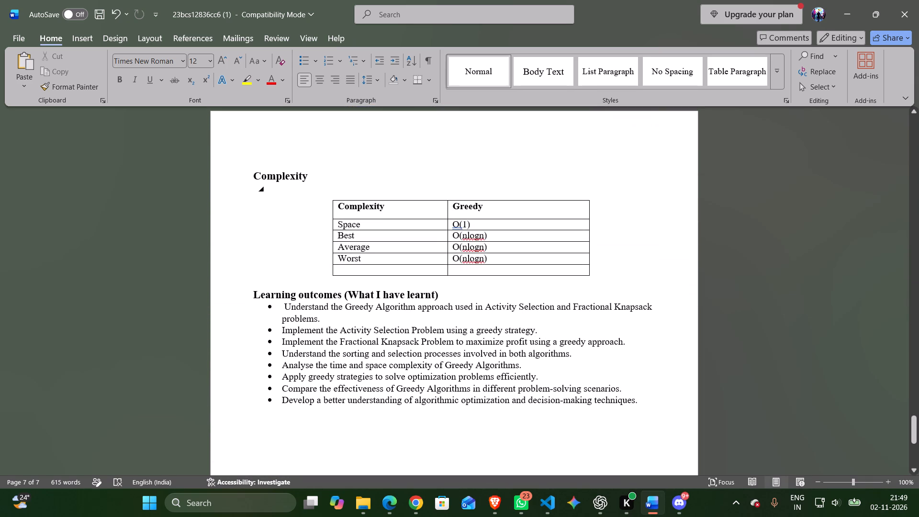
pyautogui.scroll(-2, 445, 329)
pyautogui.scroll(1, 445, 329)
pyautogui.scroll(-2, 444, 332)
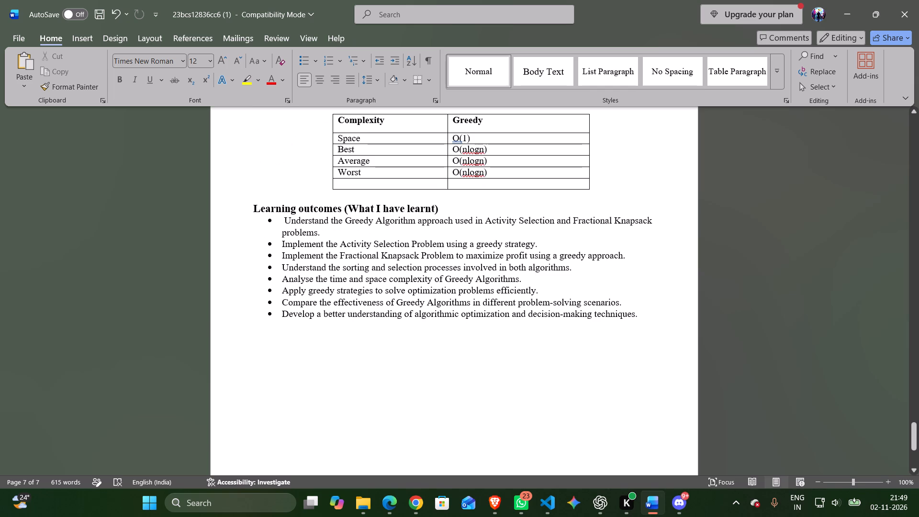
pyautogui.scroll(6, 441, 306)
pyautogui.scroll(-3, 434, 306)
pyautogui.scroll(3, 434, 306)
pyautogui.scroll(-1, 434, 307)
pyautogui.scroll(3, 434, 307)
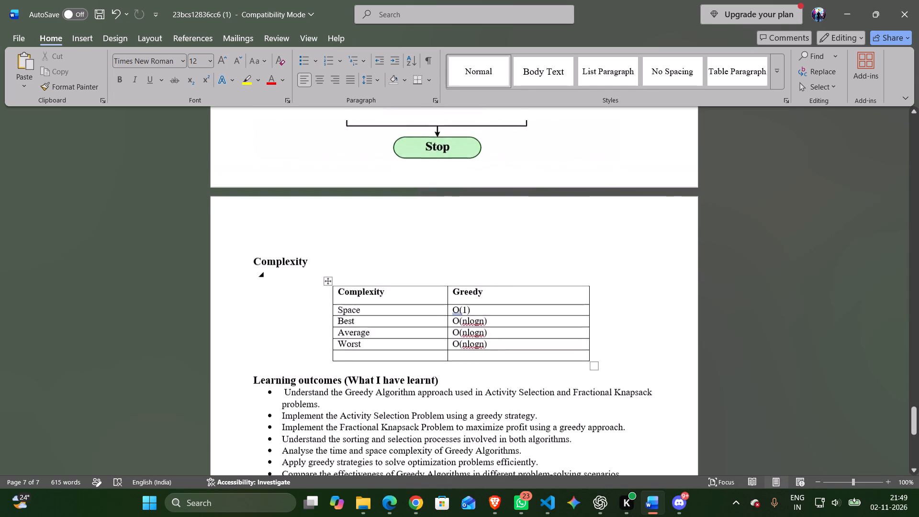
pyautogui.scroll(5, 434, 307)
pyautogui.scroll(-3, 434, 307)
pyautogui.scroll(6, 434, 307)
pyautogui.scroll(-1, 434, 307)
pyautogui.scroll(16, 434, 307)
pyautogui.scroll(-1, 434, 307)
pyautogui.scroll(4, 434, 307)
pyautogui.scroll(-1, 436, 309)
pyautogui.scroll(3, 440, 311)
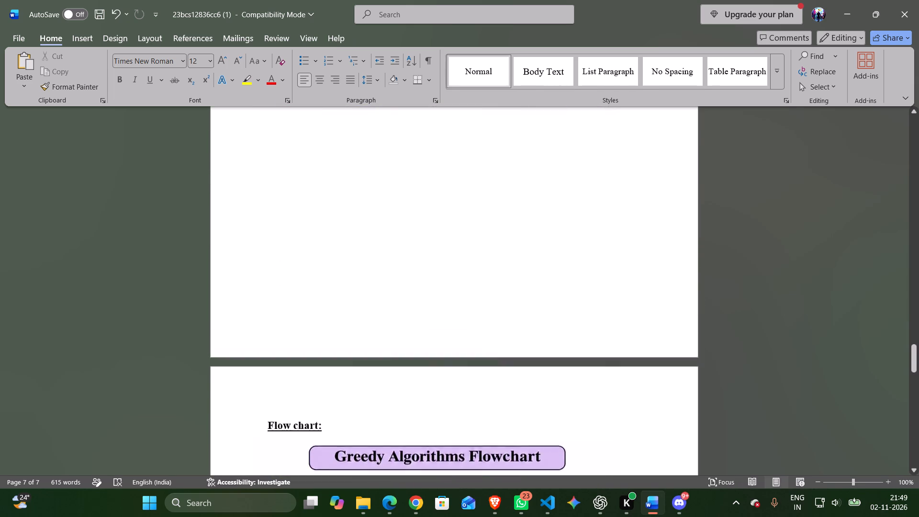
# Set up a PDF export of the report, naming the file with the student's UID followed by cc8.
pyautogui.click(32, 37)
pyautogui.click(40, 264)
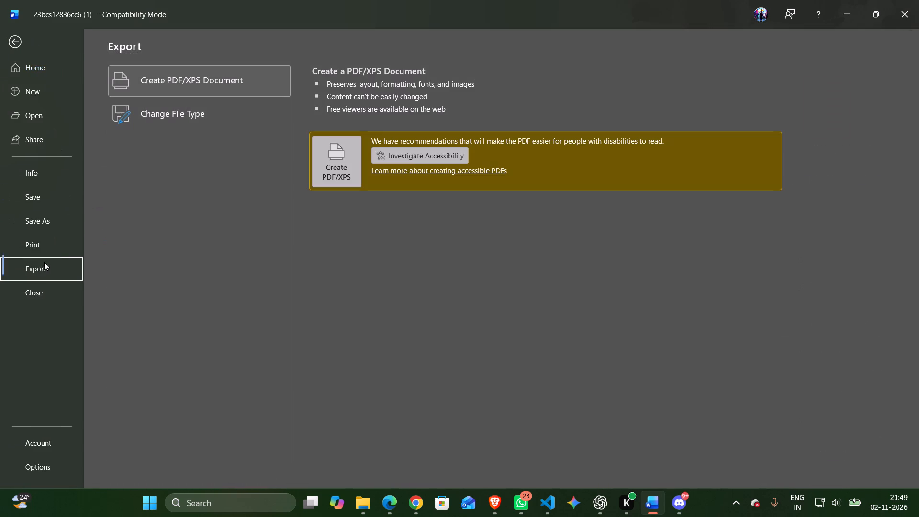
pyautogui.click(332, 169)
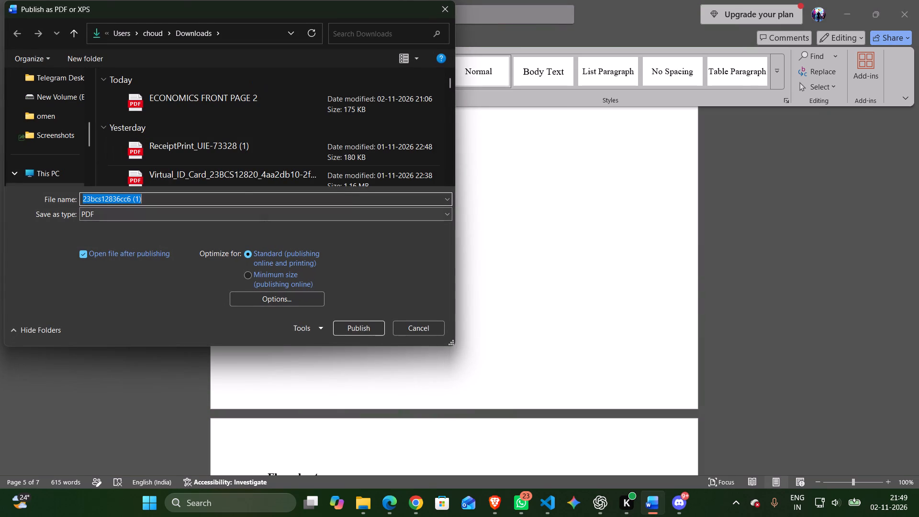
pyautogui.click(151, 199)
pyautogui.press('BackSpace')
pyautogui.press('BackSpace')
pyautogui.press('BackSpace')
pyautogui.press('BackSpace')
pyautogui.press('BackSpace')
pyautogui.press('BackSpace')
pyautogui.press('BackSpace')
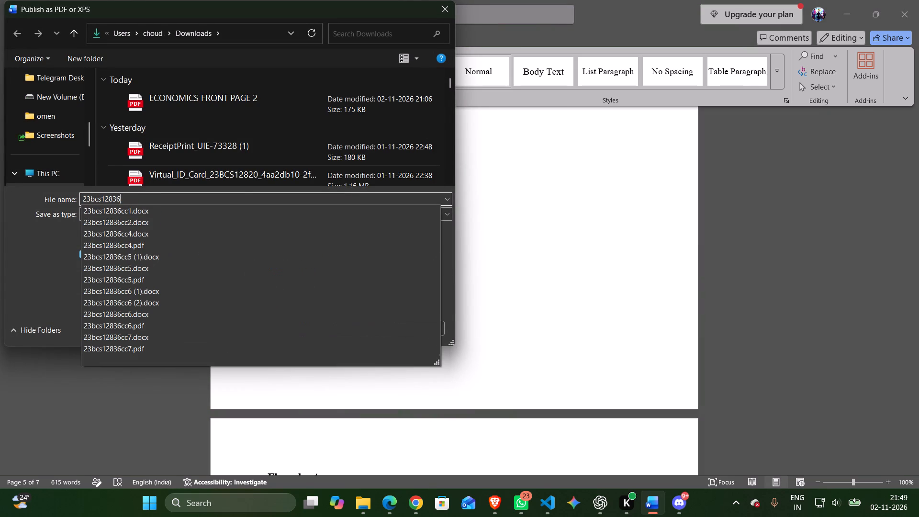
pyautogui.press('BackSpace')
pyautogui.press('BackSpace')
pyautogui.write('20')
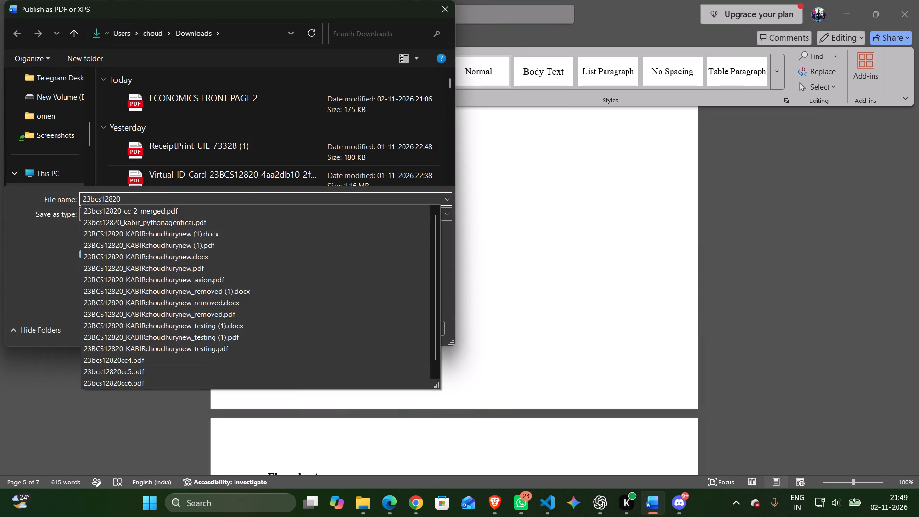
pyautogui.write('cc')
pyautogui.press('8')
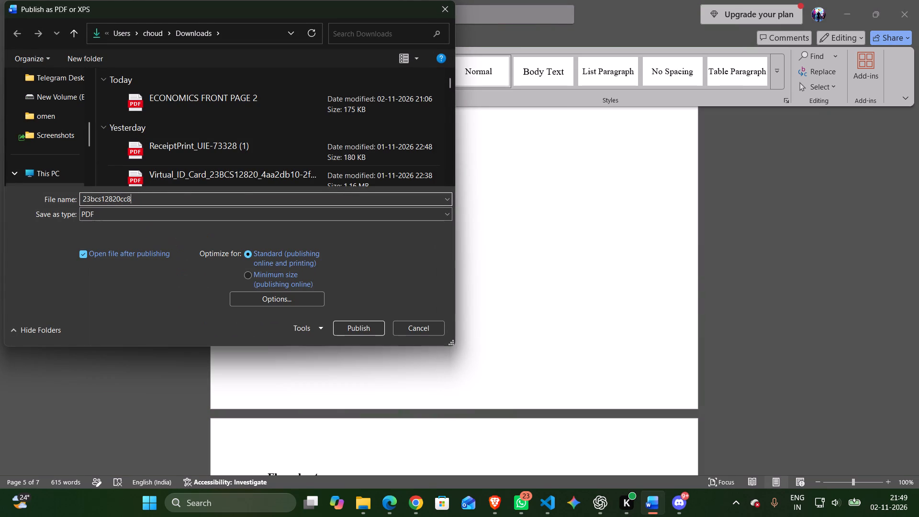
# Publish the PDF to the Downloads folder.
pyautogui.moveTo(93, 135); pyautogui.dragTo(96, 101)
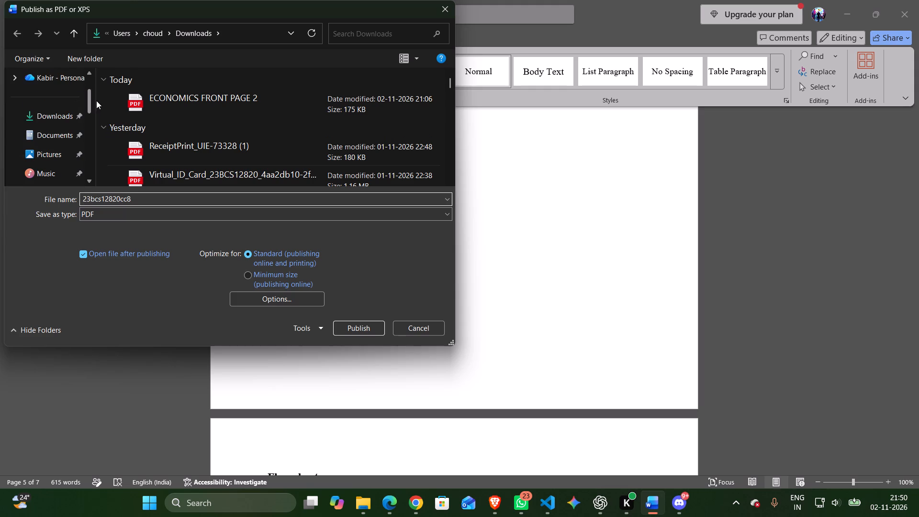
pyautogui.moveTo(96, 101); pyautogui.dragTo(96, 100)
pyautogui.click(60, 113)
pyautogui.click(364, 322)
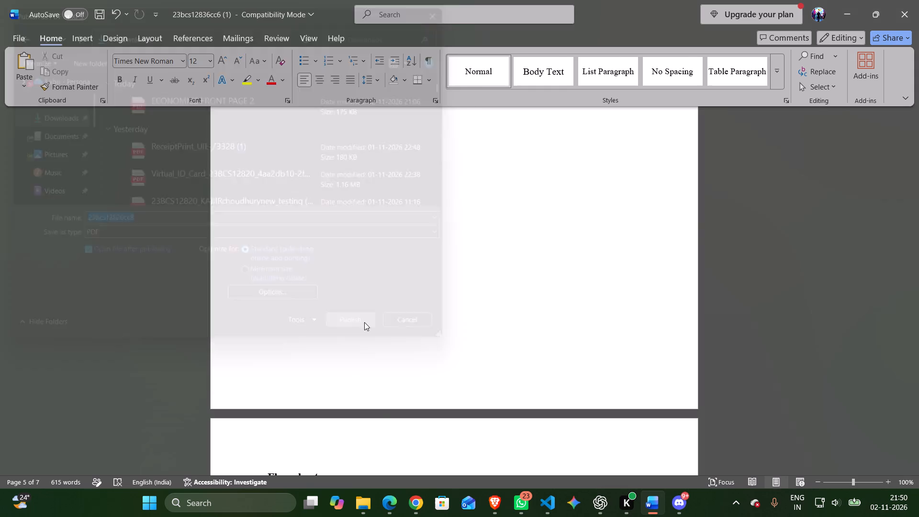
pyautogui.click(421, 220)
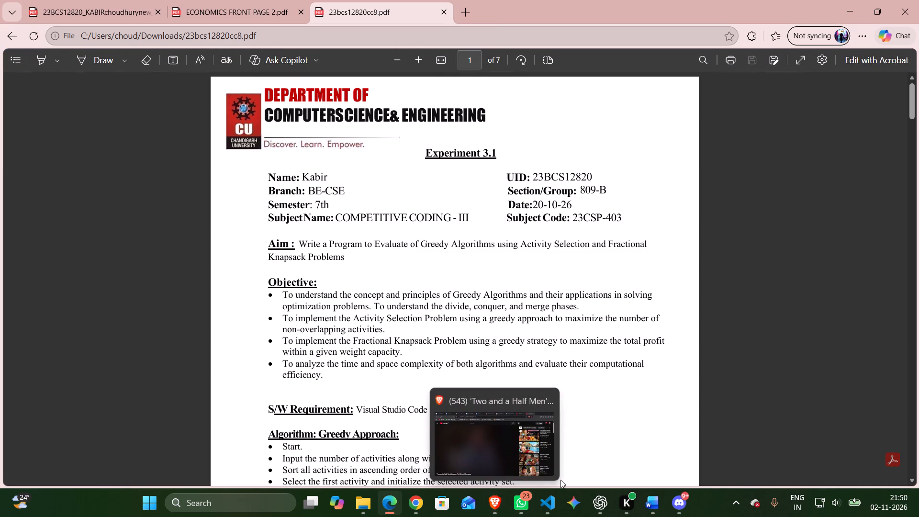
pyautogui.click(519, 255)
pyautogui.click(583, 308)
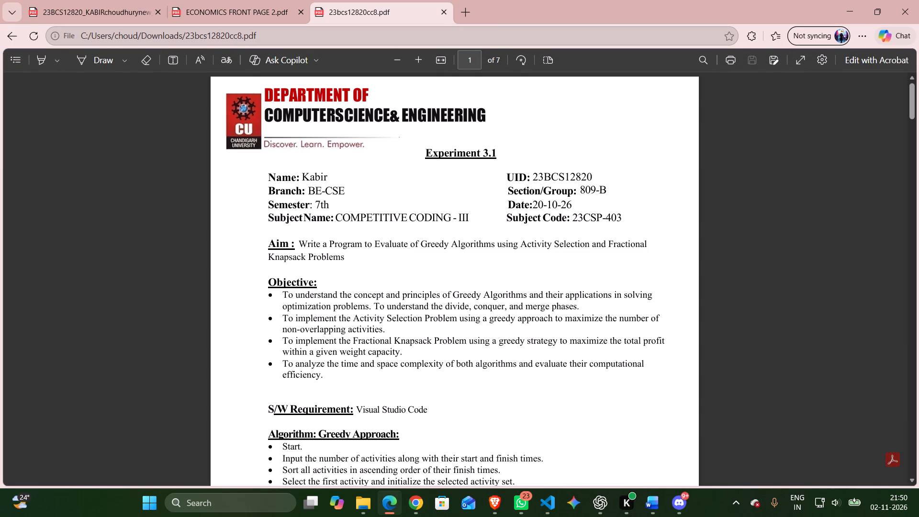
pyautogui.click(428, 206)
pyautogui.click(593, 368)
# Switch to Chrome and search Google for "remove pdf pages" in a new tab.
pyautogui.click(412, 500)
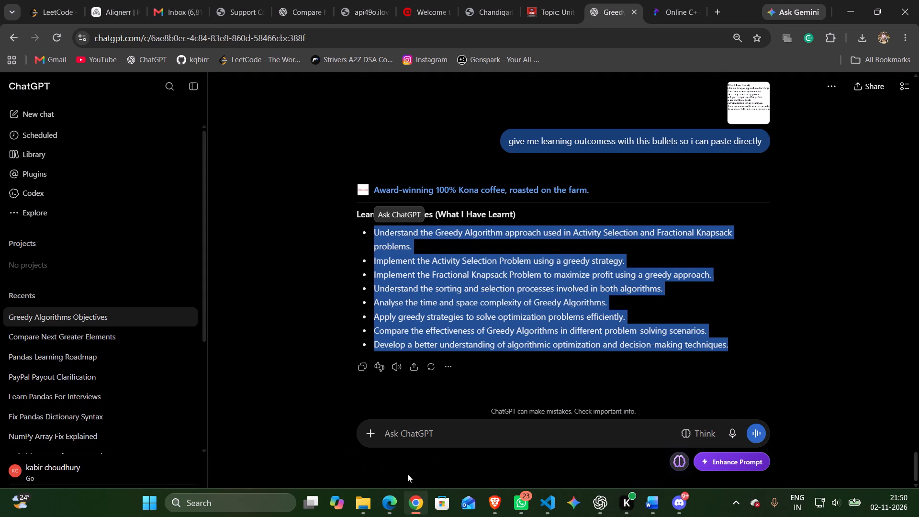
pyautogui.click(289, 300)
pyautogui.click(594, 267)
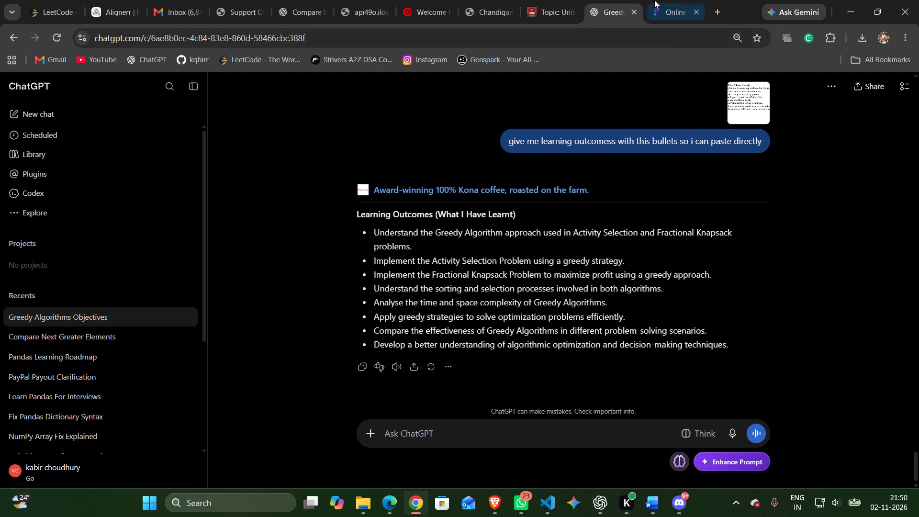
pyautogui.click(650, 0)
pyautogui.click(646, 0)
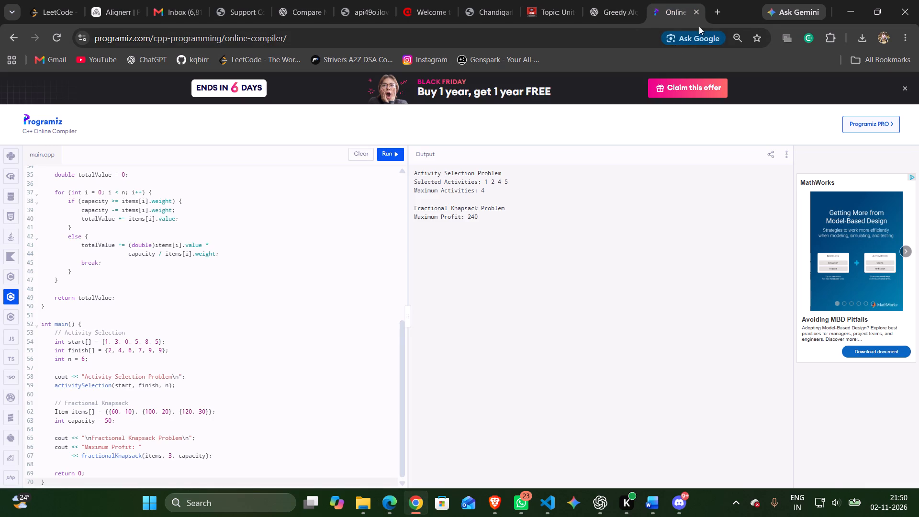
pyautogui.click(610, 0)
pyautogui.click(721, 12)
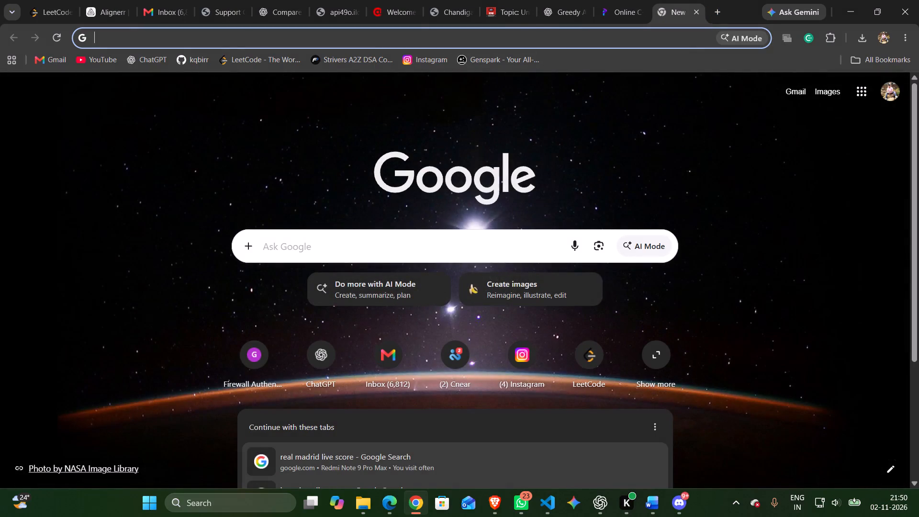
pyautogui.click(515, 38)
pyautogui.write('remove pdf')
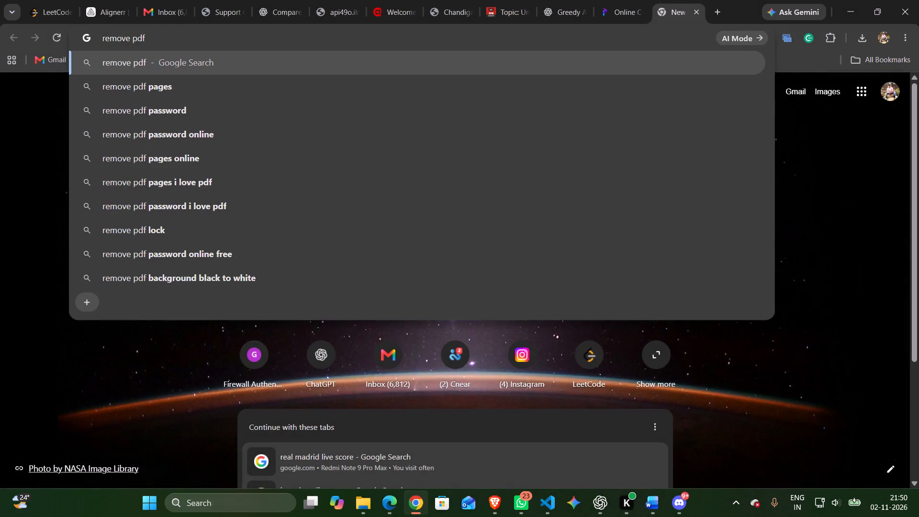
pyautogui.press('Down')
pyautogui.press('Return')
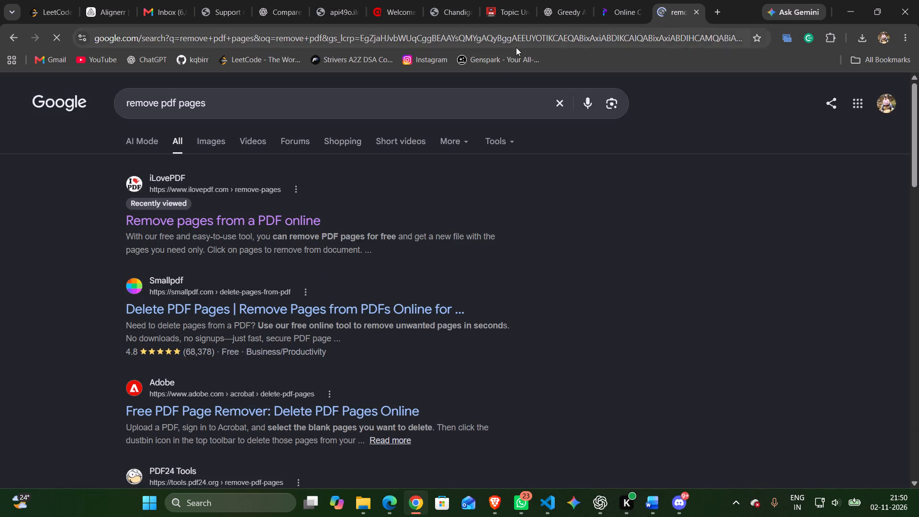
# Open iLovePDF's Remove pages tool and load the exported cc8 report PDF from the Downloads folder.
pyautogui.click(289, 224)
pyautogui.click(466, 254)
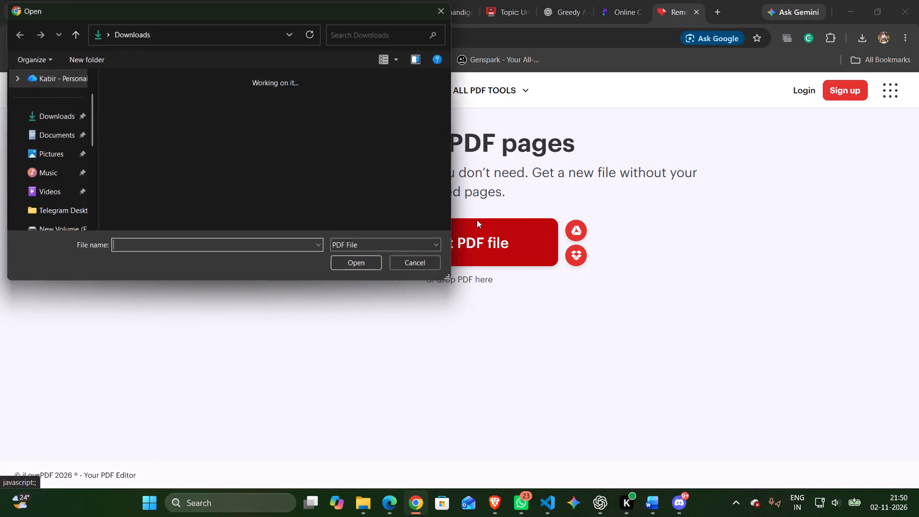
pyautogui.doubleClick(170, 96)
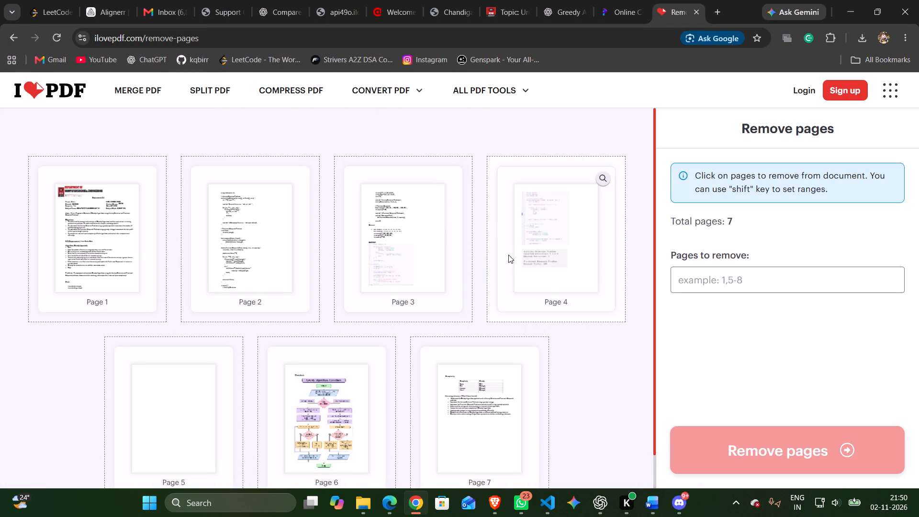
# Remove blank page 5 from the report and download the resulting PDF.
pyautogui.scroll(-1, 294, 337)
pyautogui.click(165, 354)
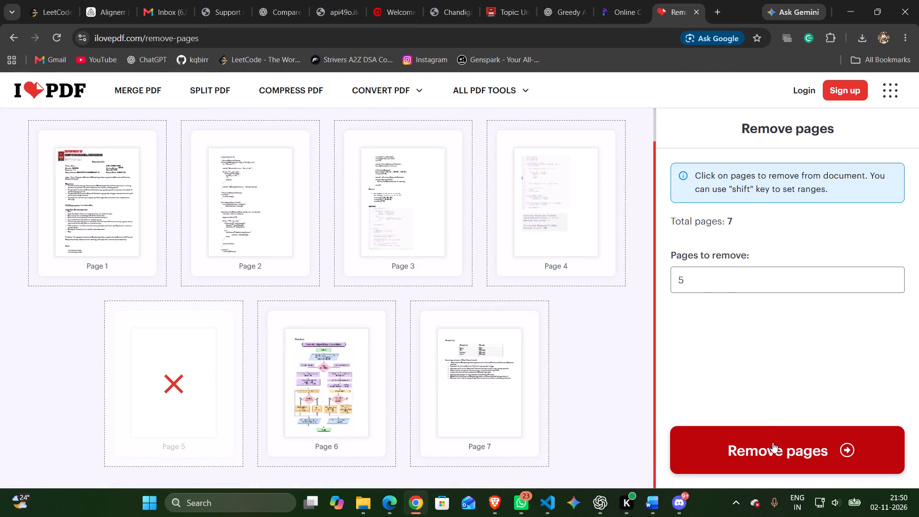
pyautogui.click(773, 448)
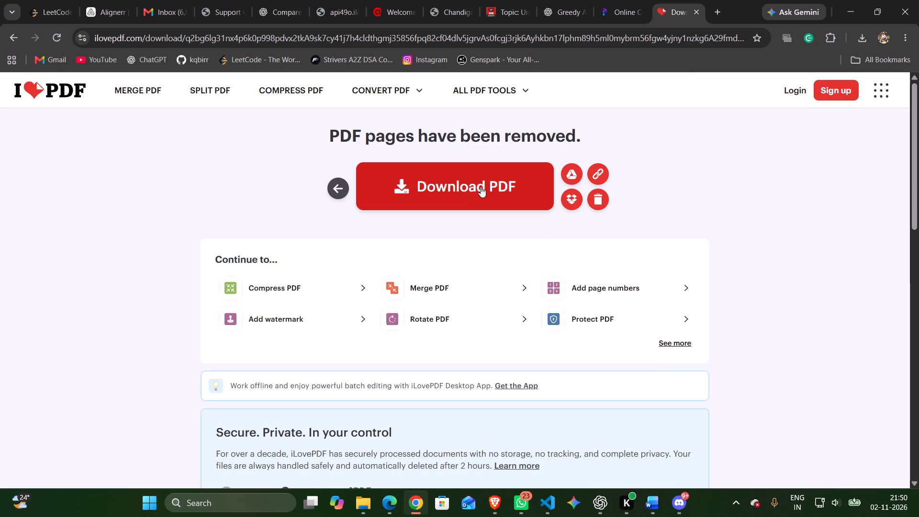
pyautogui.click(475, 184)
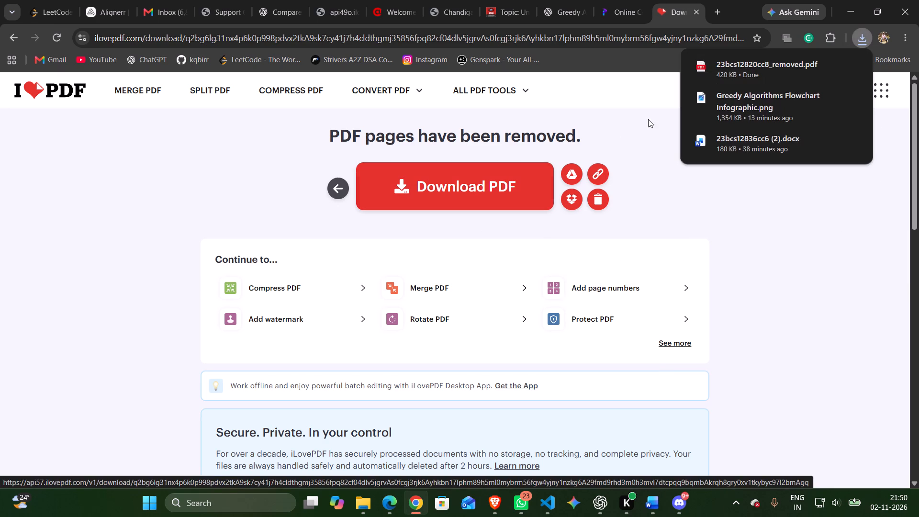
pyautogui.click(636, 137)
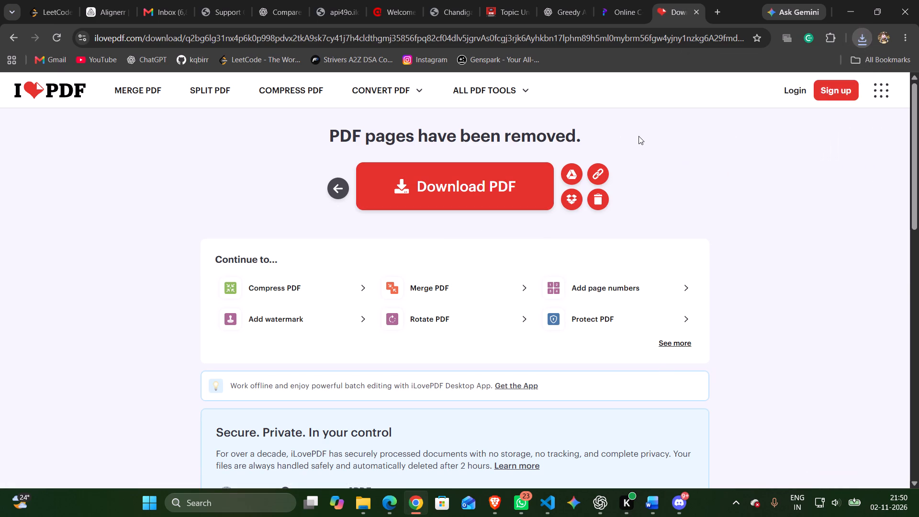
pyautogui.click(860, 31)
pyautogui.click(652, 96)
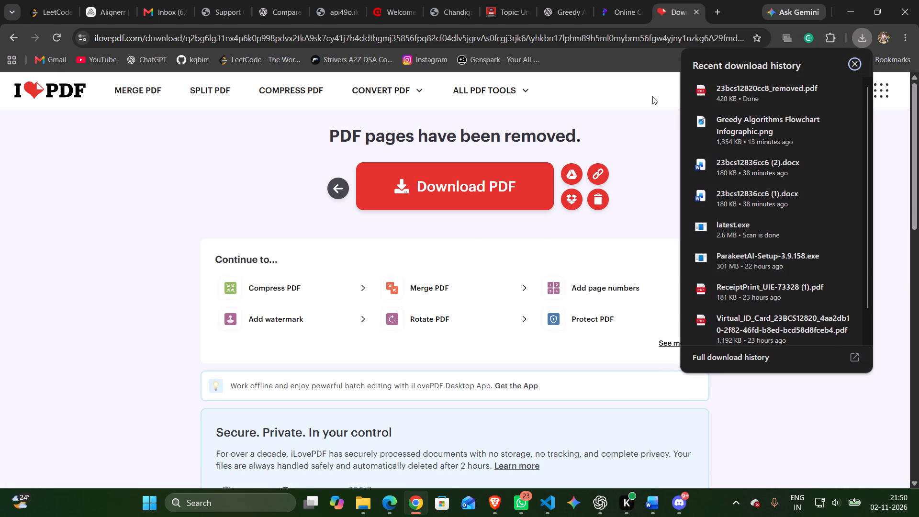
# Switch to the Downloads folder in File Explorer and delete the original cc8 PDF, keeping the version ending in _removed.
pyautogui.click(359, 497)
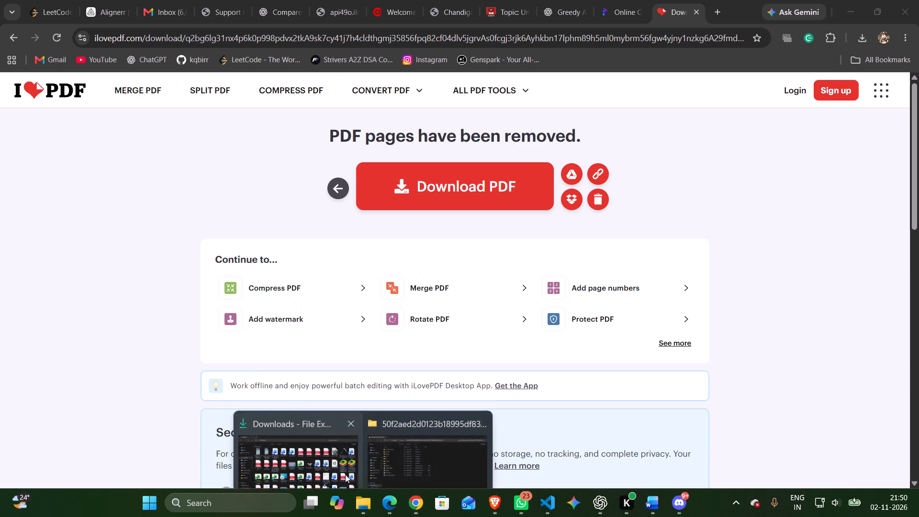
pyautogui.click(343, 468)
pyautogui.click(355, 505)
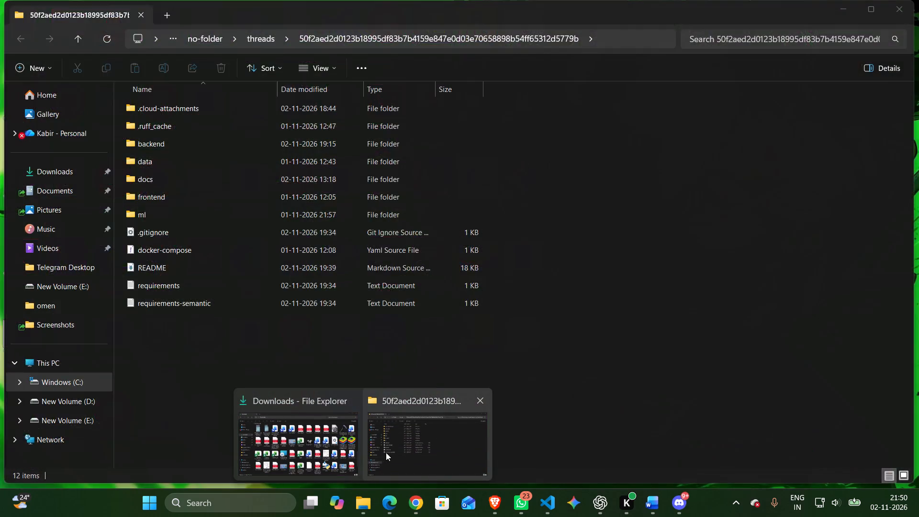
pyautogui.click(315, 454)
pyautogui.click(46, 170)
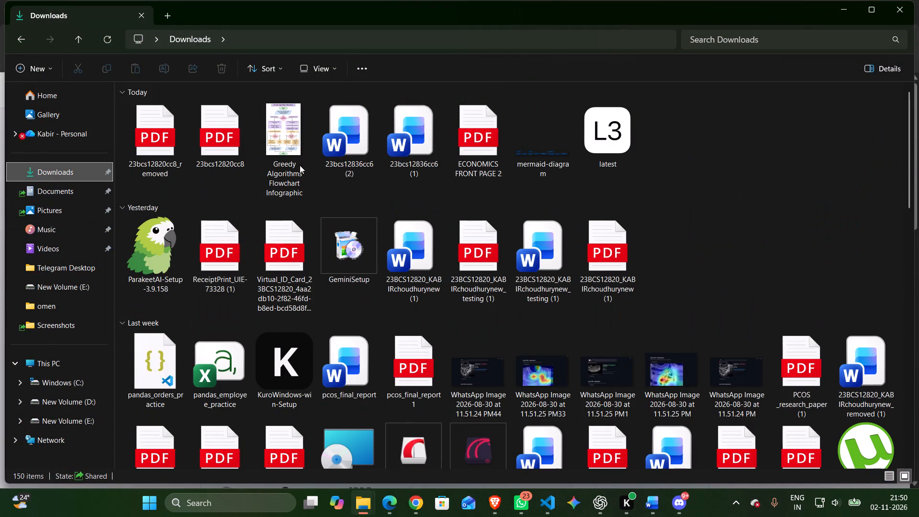
pyautogui.click(299, 166)
pyautogui.click(113, 36)
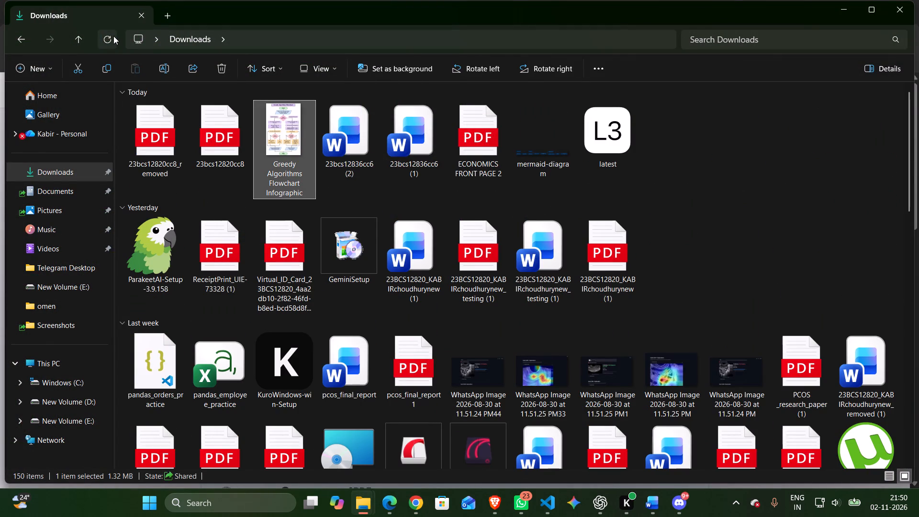
pyautogui.click(106, 36)
pyautogui.click(233, 131)
pyautogui.rightClick(222, 136)
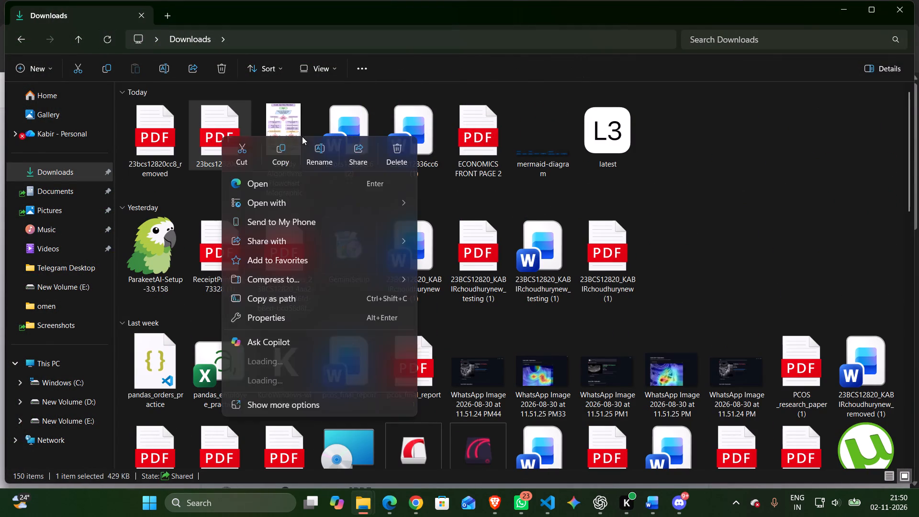
pyautogui.click(385, 155)
# Open the trimmed PDF in Edge and check all its pages, from the experiment header to the learning outcomes, and close the viewer.
pyautogui.doubleClick(165, 146)
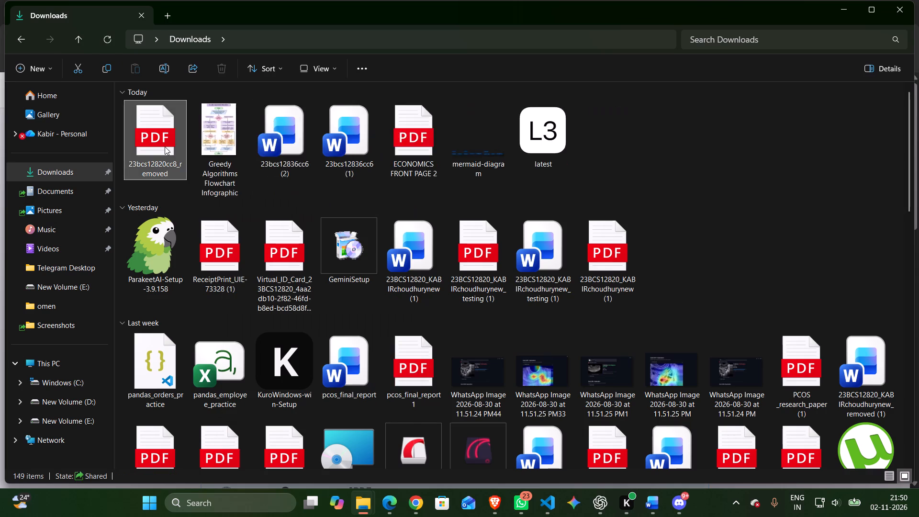
pyautogui.scroll(-9, 319, 171)
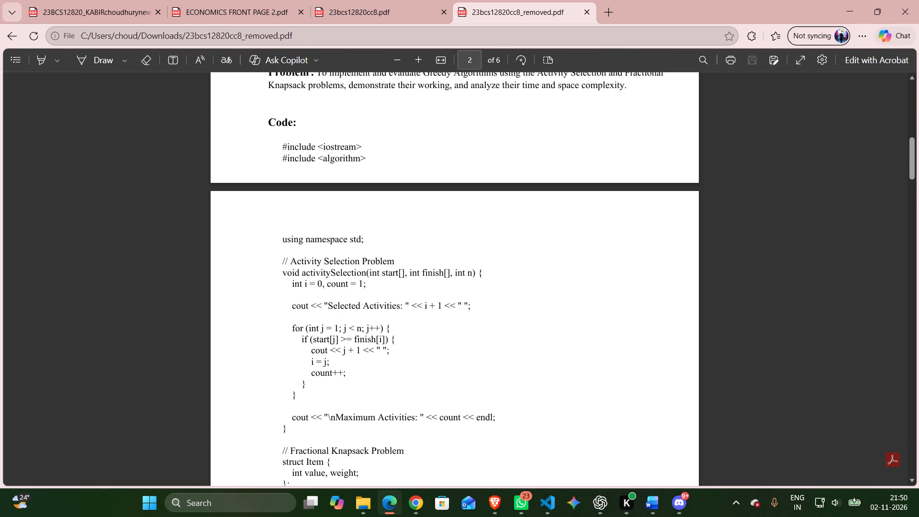
pyautogui.scroll(-14, 334, 194)
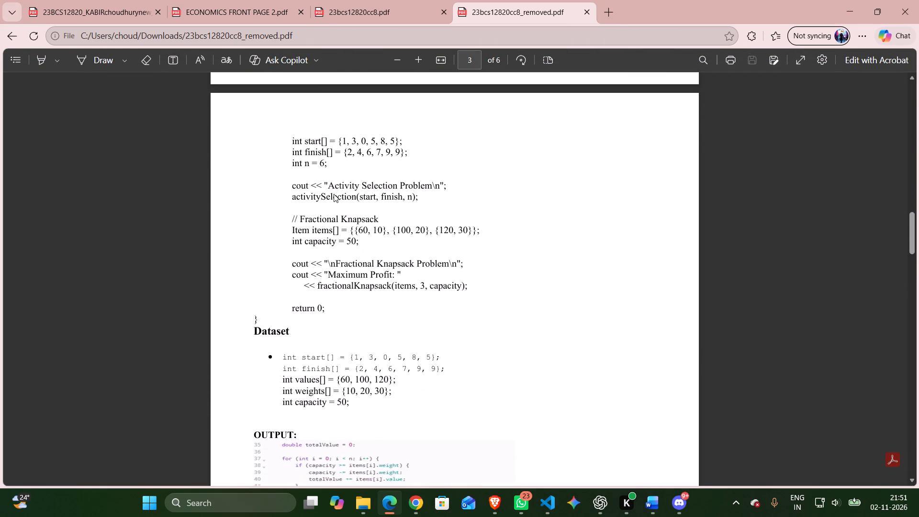
pyautogui.scroll(-15, 334, 194)
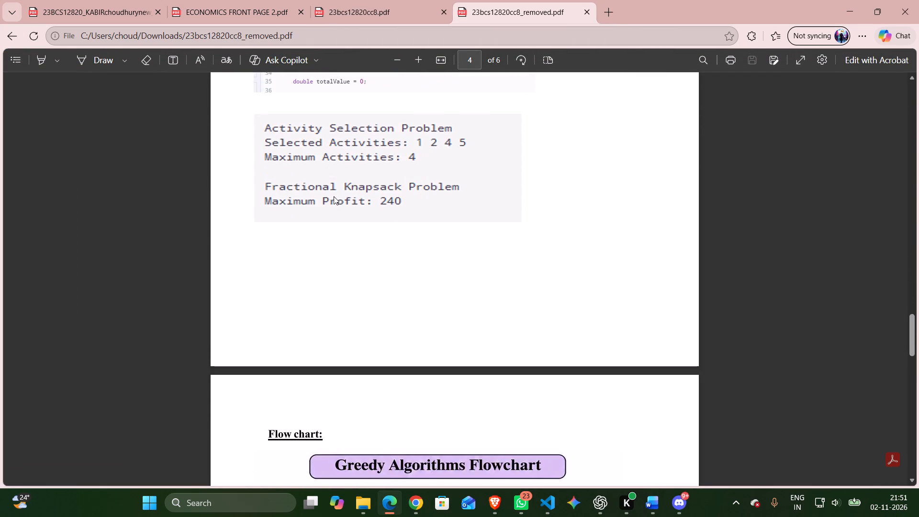
pyautogui.scroll(-9, 334, 196)
pyautogui.scroll(-12, 334, 193)
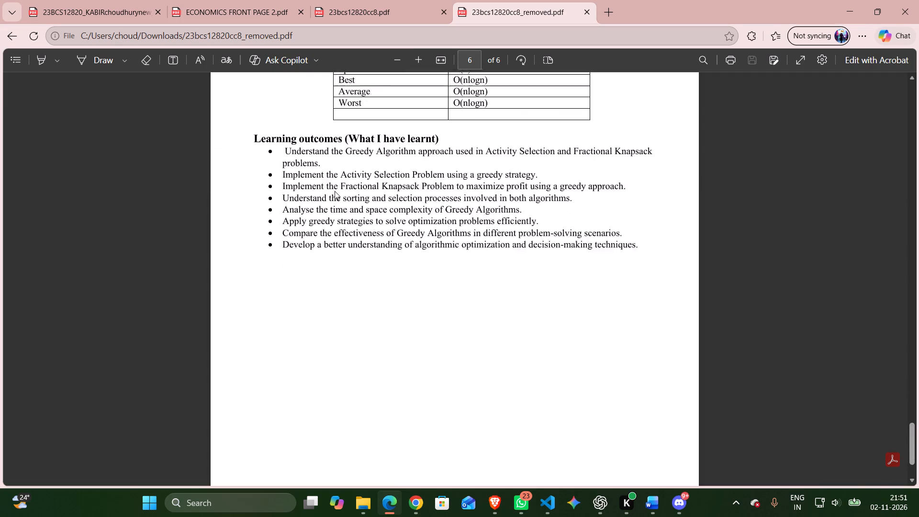
pyautogui.scroll(-5, 335, 193)
pyautogui.scroll(20, 335, 193)
pyautogui.scroll(1, 335, 193)
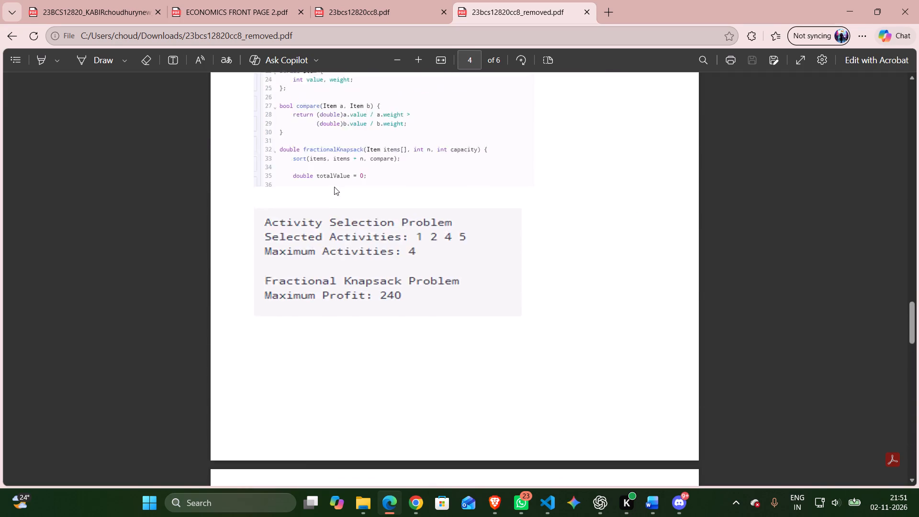
pyautogui.scroll(16, 334, 187)
pyautogui.scroll(-2, 334, 180)
pyautogui.scroll(20, 334, 180)
pyautogui.scroll(1, 334, 180)
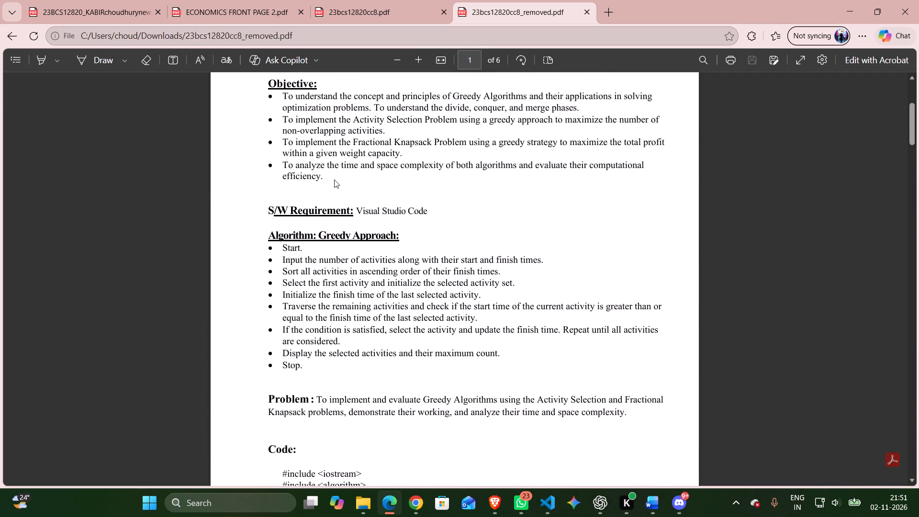
pyautogui.scroll(9, 334, 180)
pyautogui.click(346, 173)
pyautogui.click(335, 178)
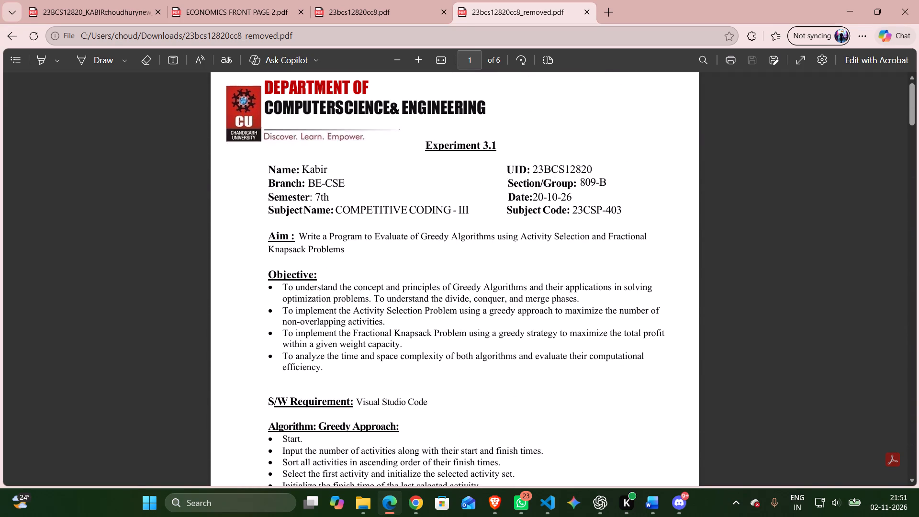
pyautogui.click(918, 0)
# Copy the trimmed report PDF ending in cc8_removed from the Downloads folder.
pyautogui.rightClick(147, 133)
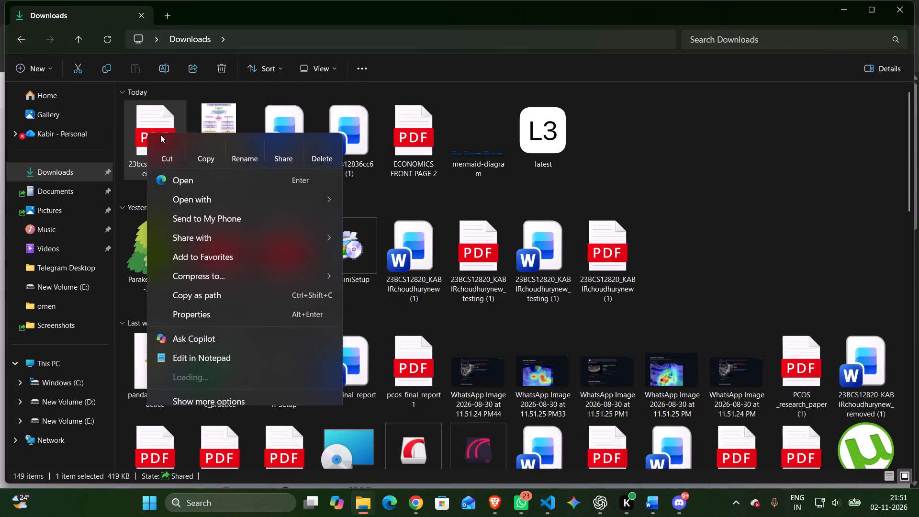
pyautogui.click(194, 142)
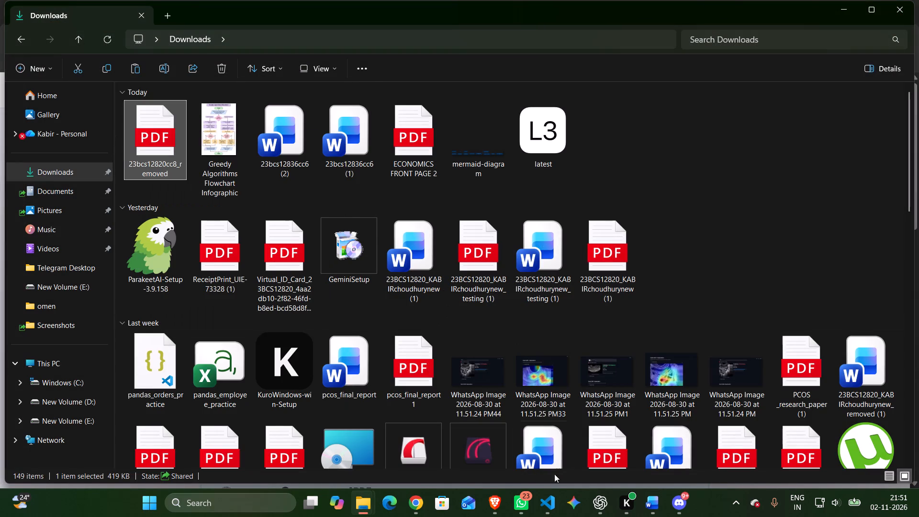
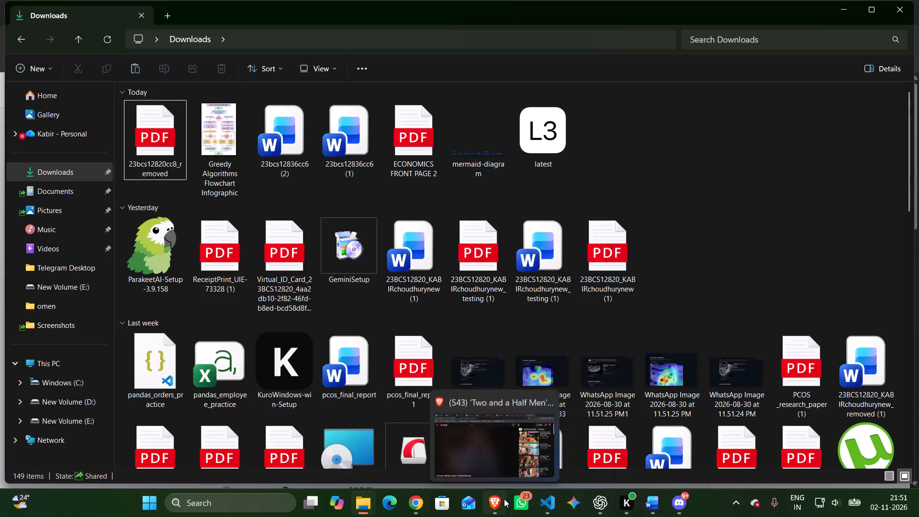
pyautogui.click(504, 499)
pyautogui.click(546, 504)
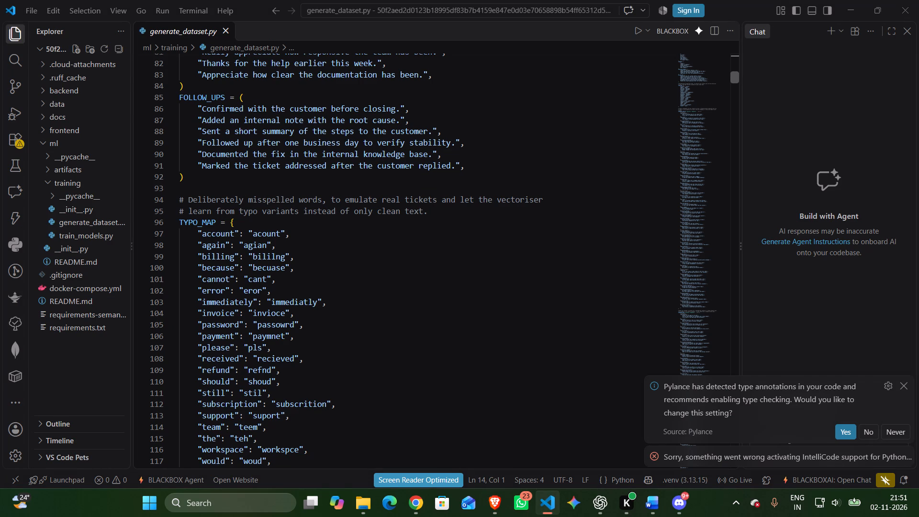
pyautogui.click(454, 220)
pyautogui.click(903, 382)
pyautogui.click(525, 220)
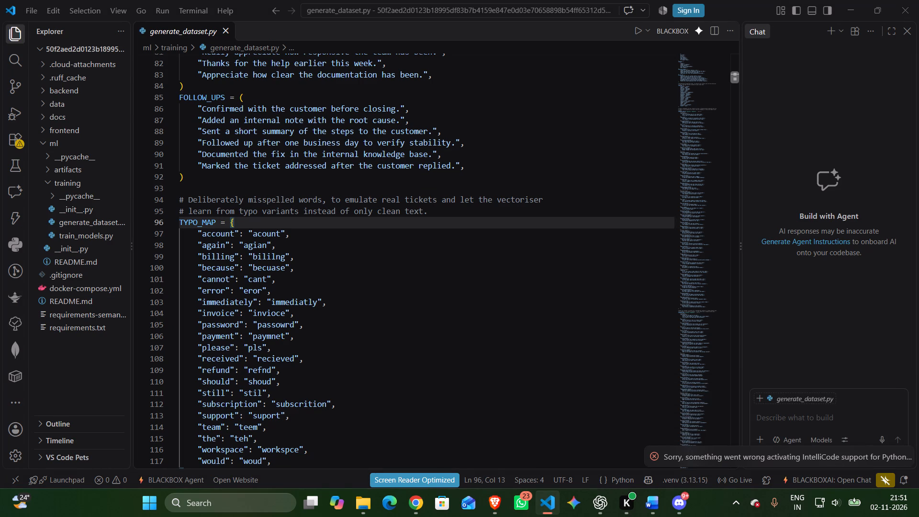
# Switch to the Word report and review it from the code and output pages back up to the Experiment 3.1 header.
pyautogui.click(658, 495)
pyautogui.scroll(2, 409, 292)
pyautogui.scroll(-1, 409, 292)
pyautogui.scroll(2, 409, 292)
pyautogui.scroll(-1, 409, 292)
pyautogui.scroll(12, 409, 292)
pyautogui.scroll(-1, 409, 292)
pyautogui.scroll(4, 409, 292)
pyautogui.scroll(-3, 409, 292)
pyautogui.scroll(10, 409, 292)
pyautogui.scroll(-1, 409, 293)
pyautogui.scroll(9, 409, 293)
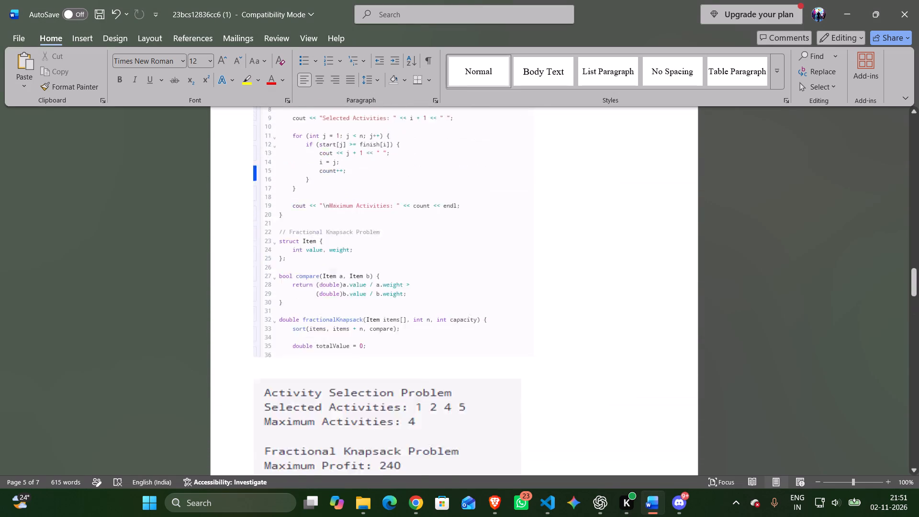
pyautogui.scroll(5, 409, 293)
pyautogui.scroll(-2, 409, 293)
pyautogui.scroll(8, 409, 293)
pyautogui.scroll(-1, 409, 293)
pyautogui.scroll(20, 409, 293)
pyautogui.scroll(6, 409, 293)
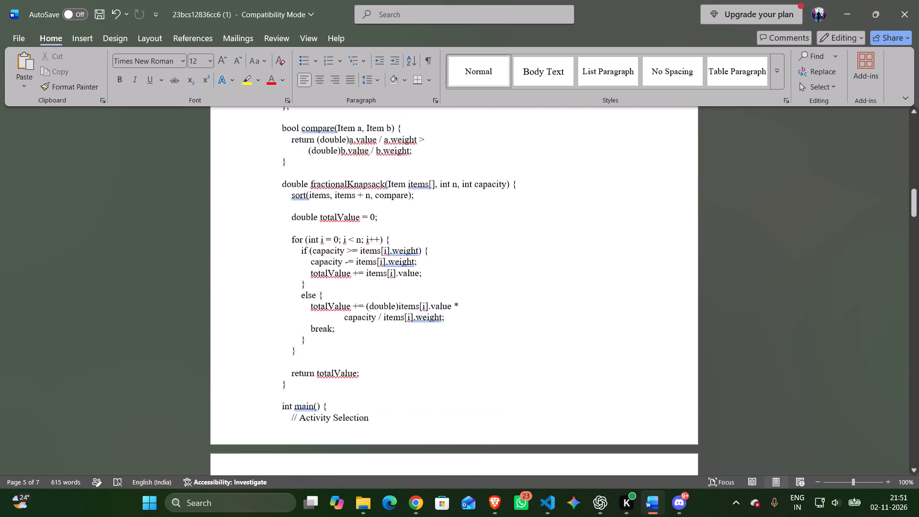
pyautogui.scroll(11, 409, 294)
pyautogui.scroll(-1, 409, 294)
pyautogui.scroll(1, 409, 294)
pyautogui.scroll(-3, 409, 294)
pyautogui.scroll(20, 409, 294)
pyautogui.scroll(2, 409, 294)
pyautogui.scroll(-1, 409, 294)
pyautogui.scroll(2, 409, 294)
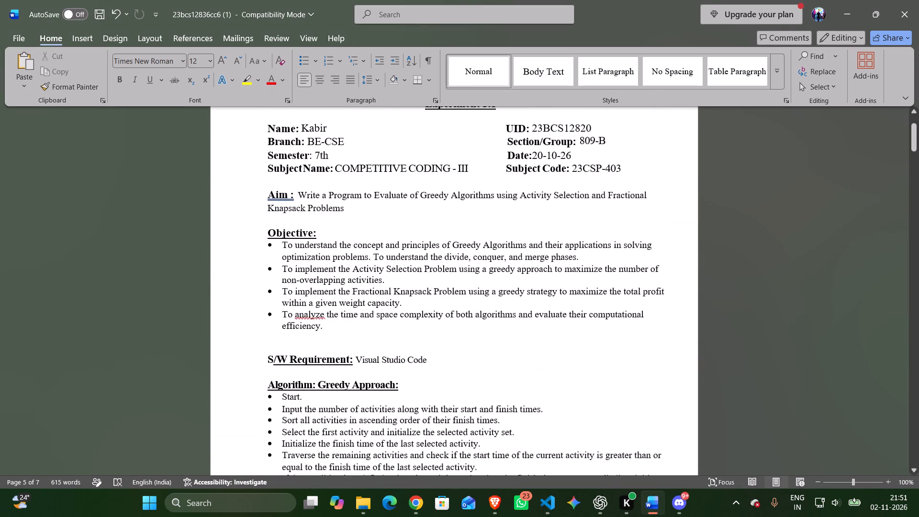
pyautogui.scroll(3, 409, 294)
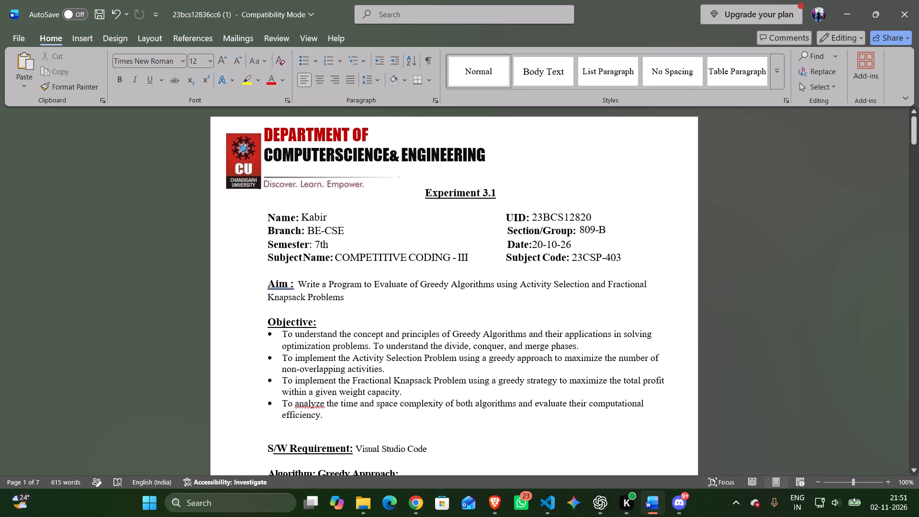
pyautogui.click(430, 319)
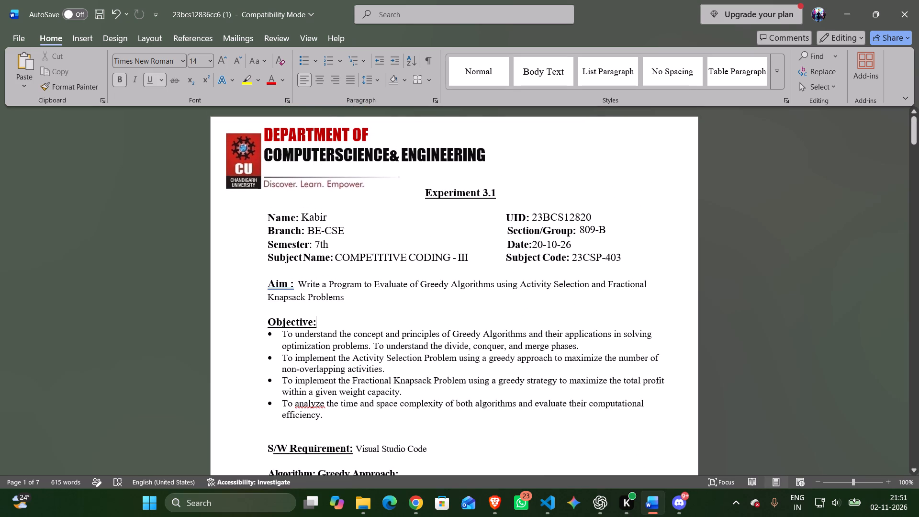
# Switch to Chrome, return to iLovePDF's Remove PDF pages tool, and close the browser window.
pyautogui.click(422, 500)
pyautogui.click(345, 181)
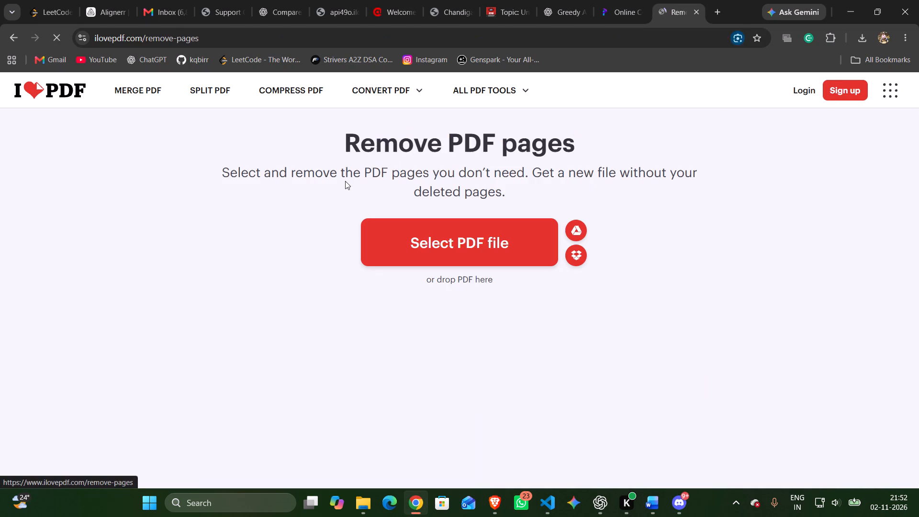
pyautogui.click(918, 0)
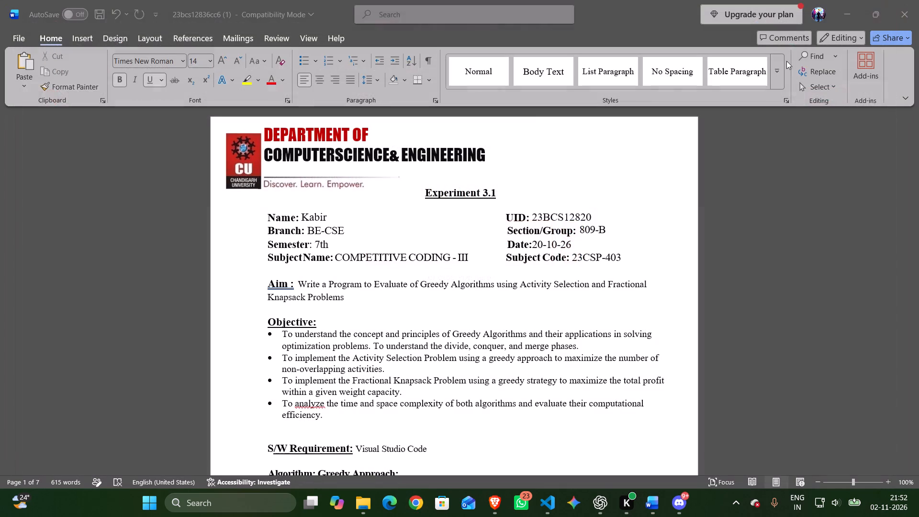
# Close the Experiment 3.1 Word report, saving its changes to the Downloads folder.
pyautogui.click(915, 4)
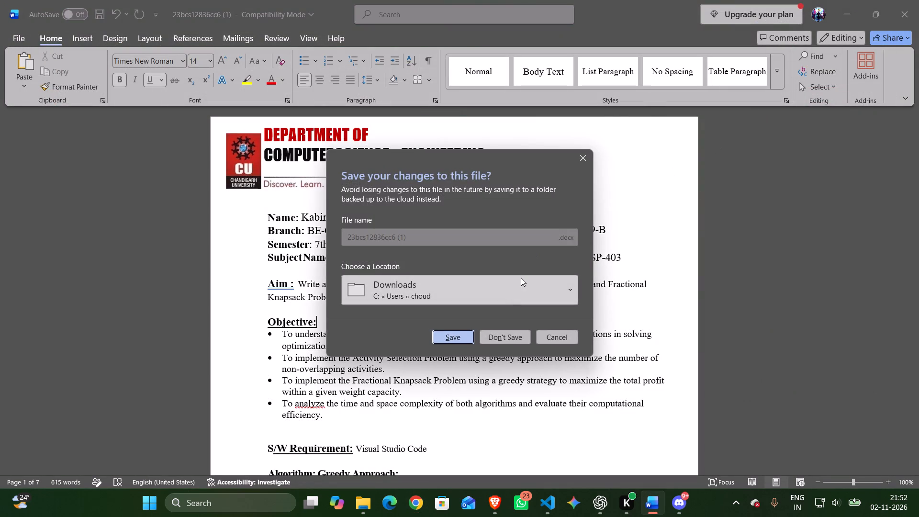
pyautogui.click(470, 335)
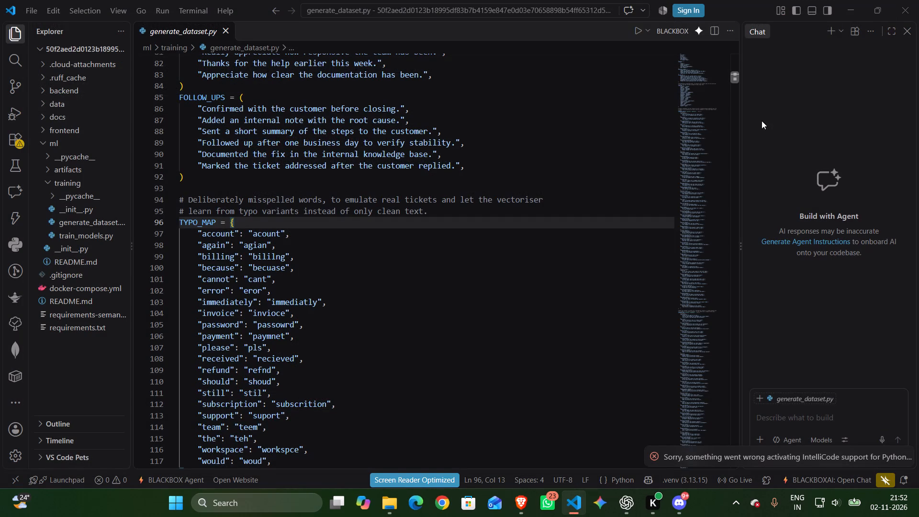
# Close Visual Studio Code and minimize the Brave window to get back to the Downloads folder.
pyautogui.click(907, 0)
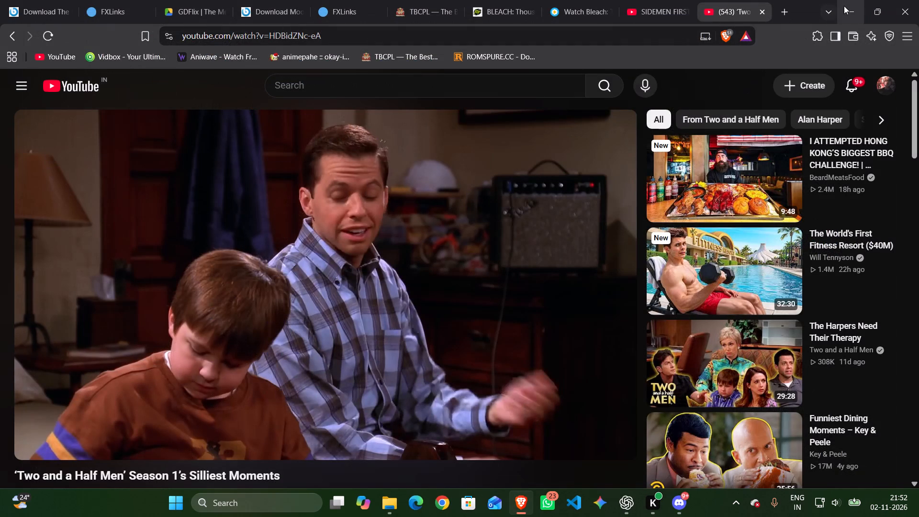
pyautogui.click(844, 5)
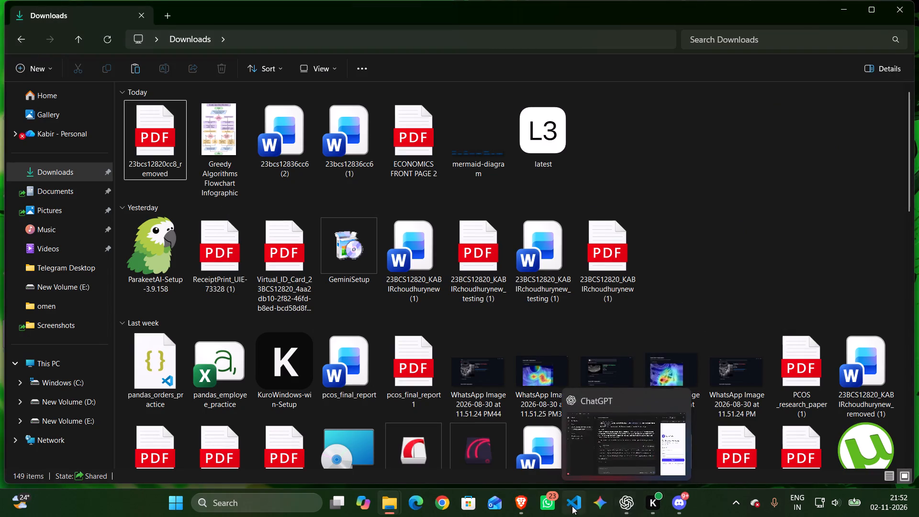